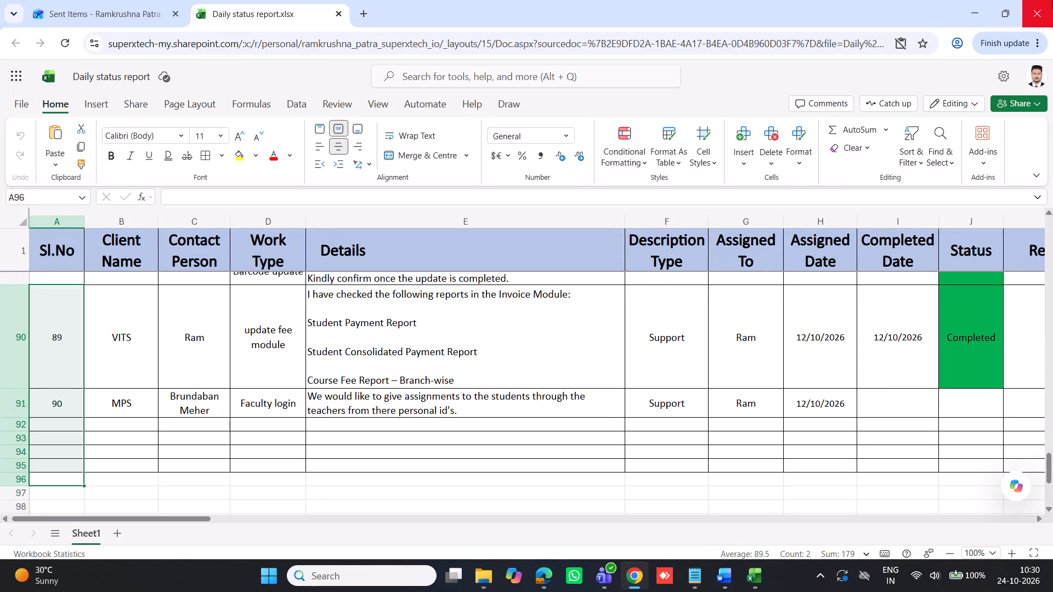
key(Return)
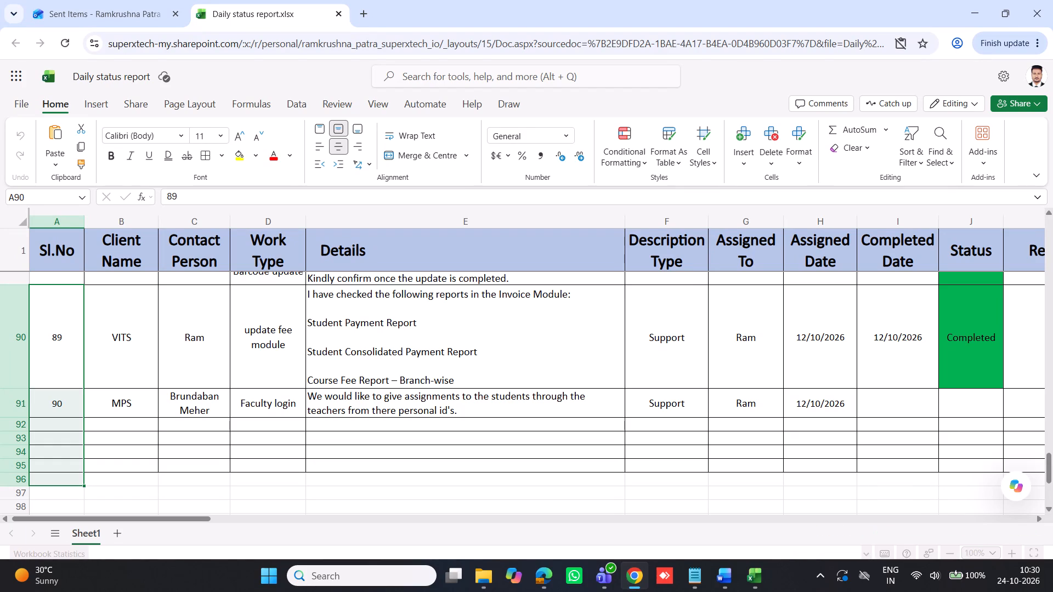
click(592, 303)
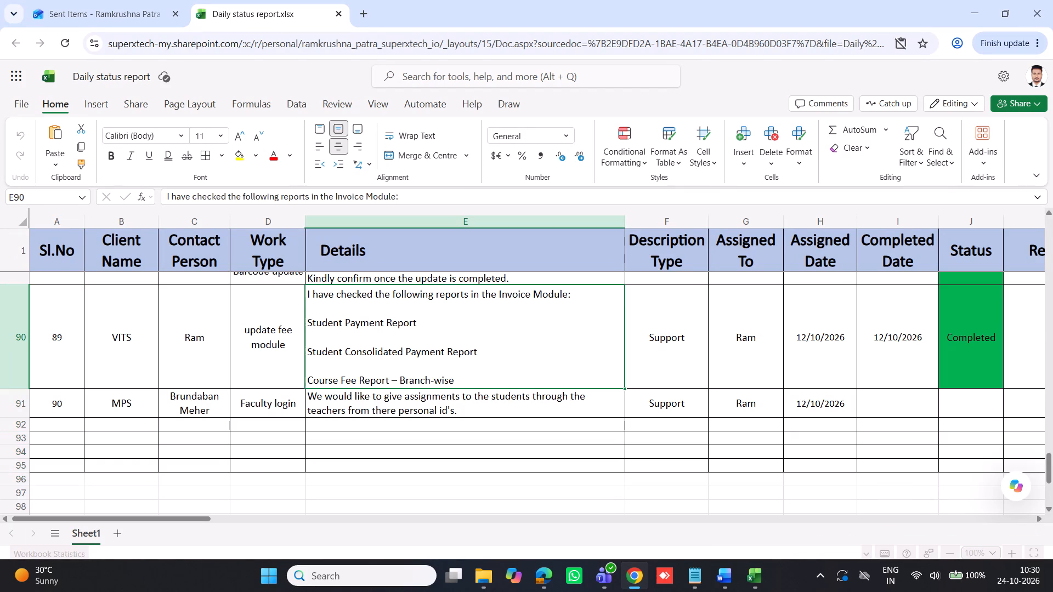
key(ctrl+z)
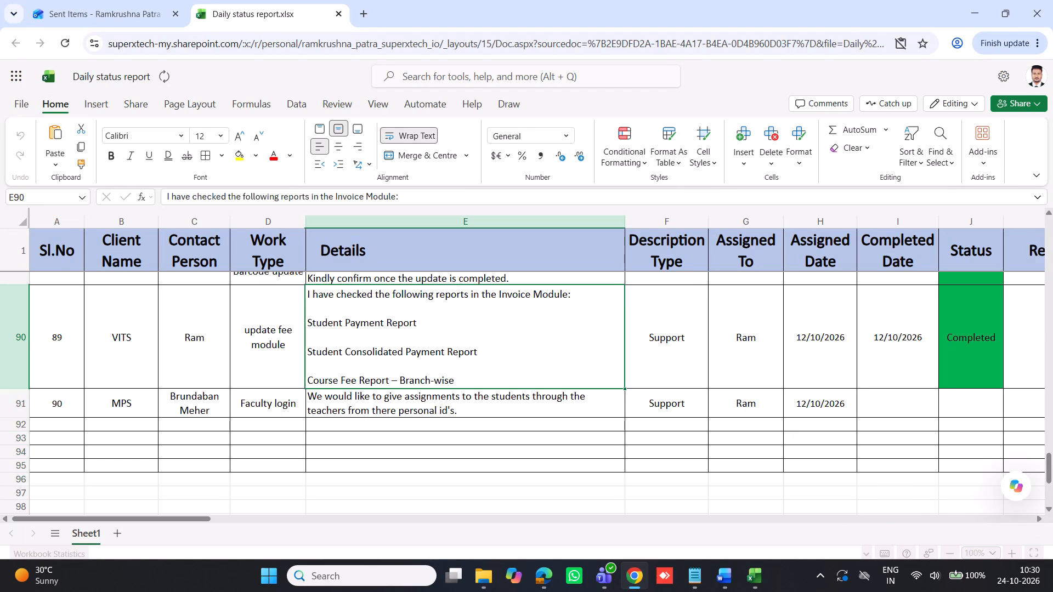
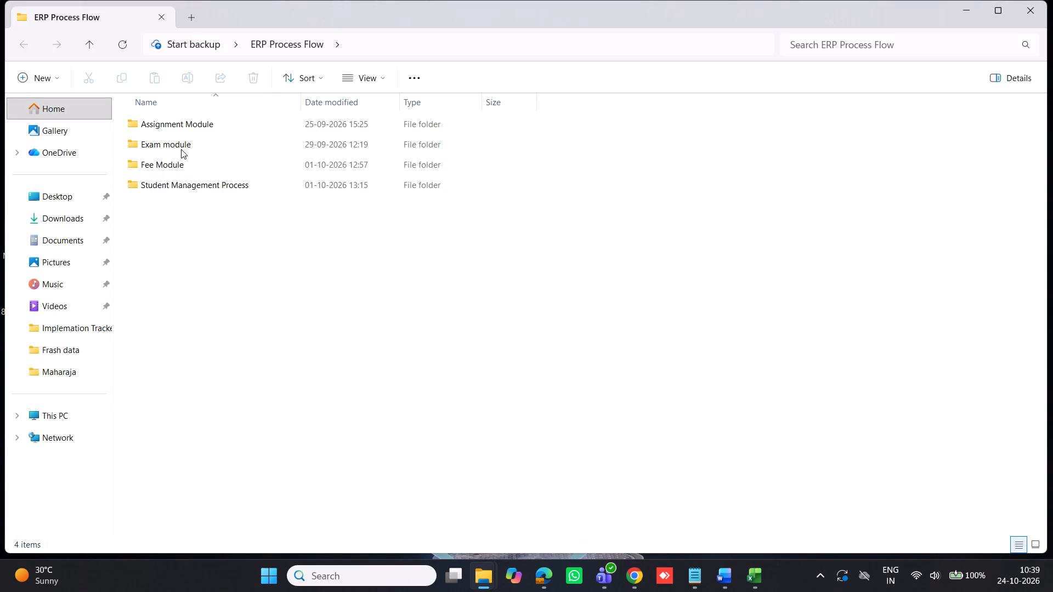
right_click(206, 258)
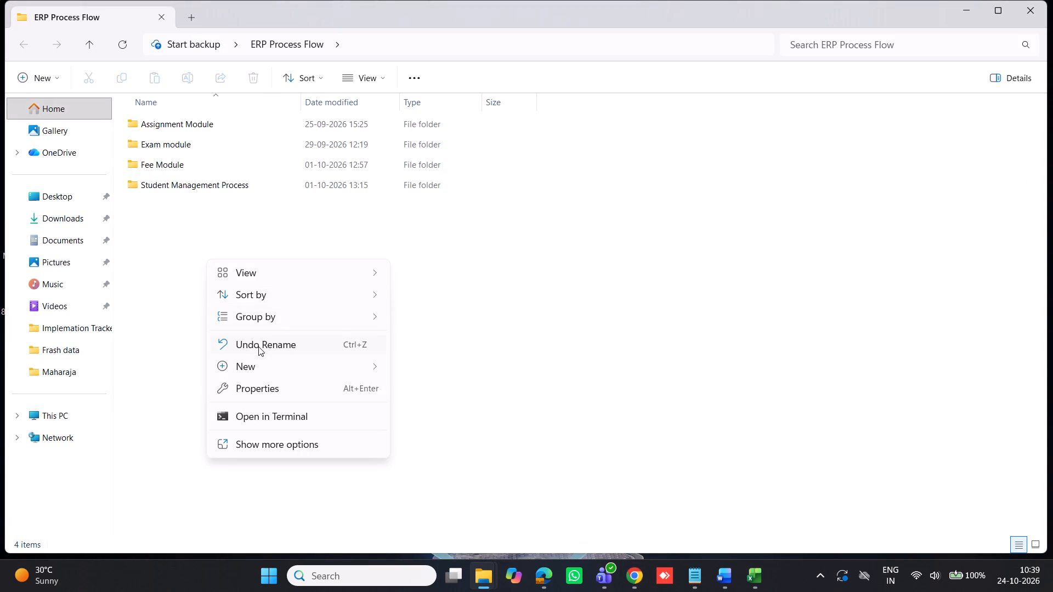
click(267, 372)
click(440, 372)
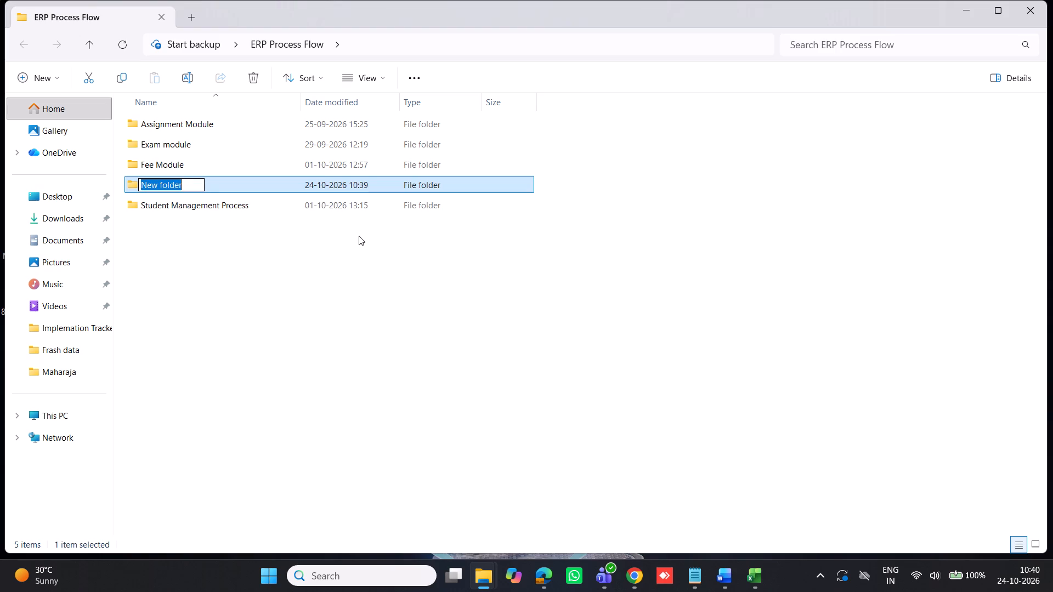
key(a)
text(ssa)
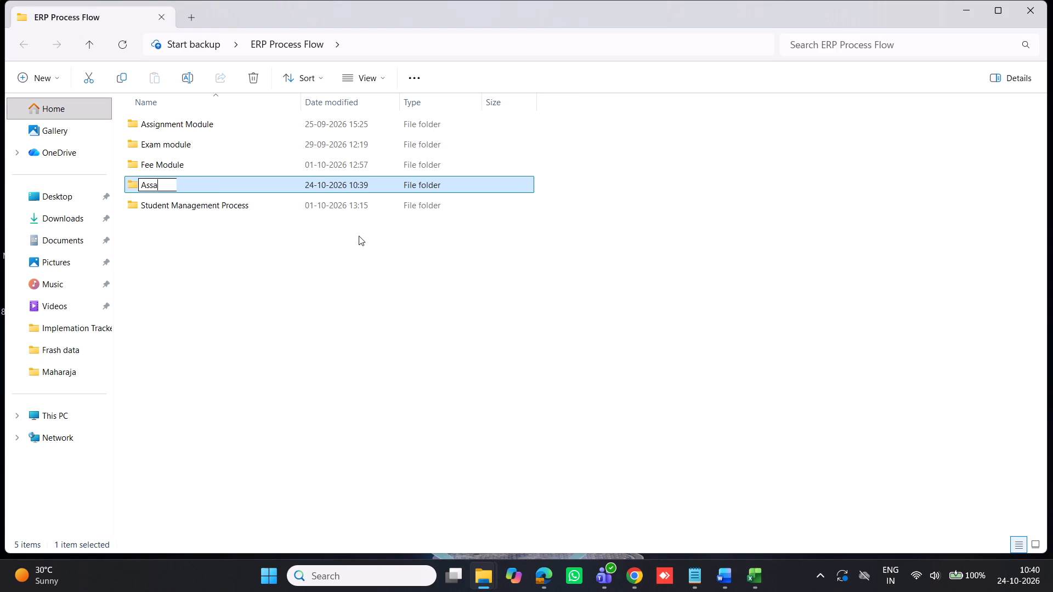
text(ss)
text(ement)
key(space)
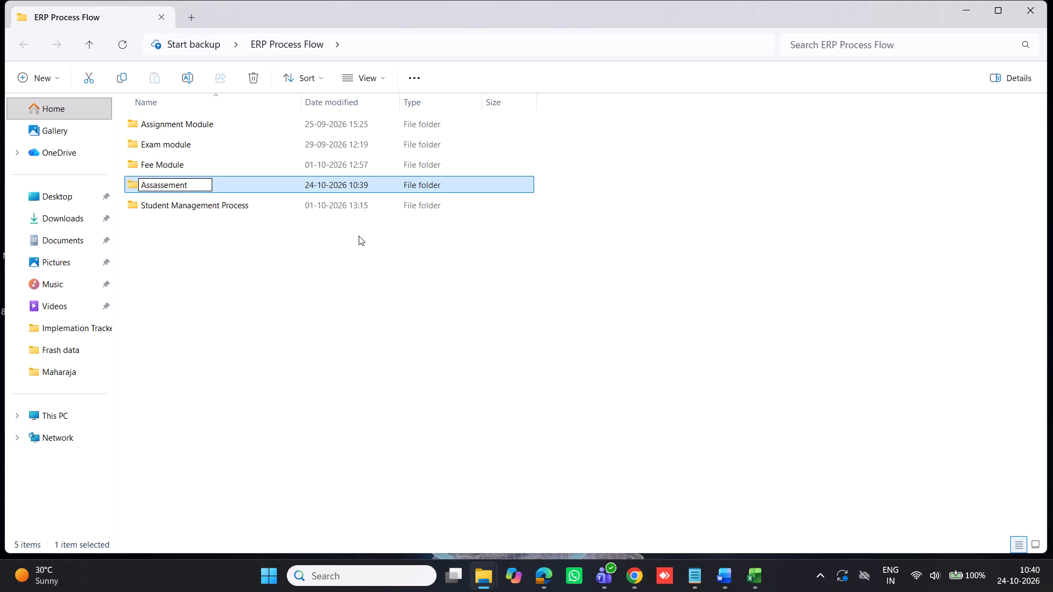
text(module)
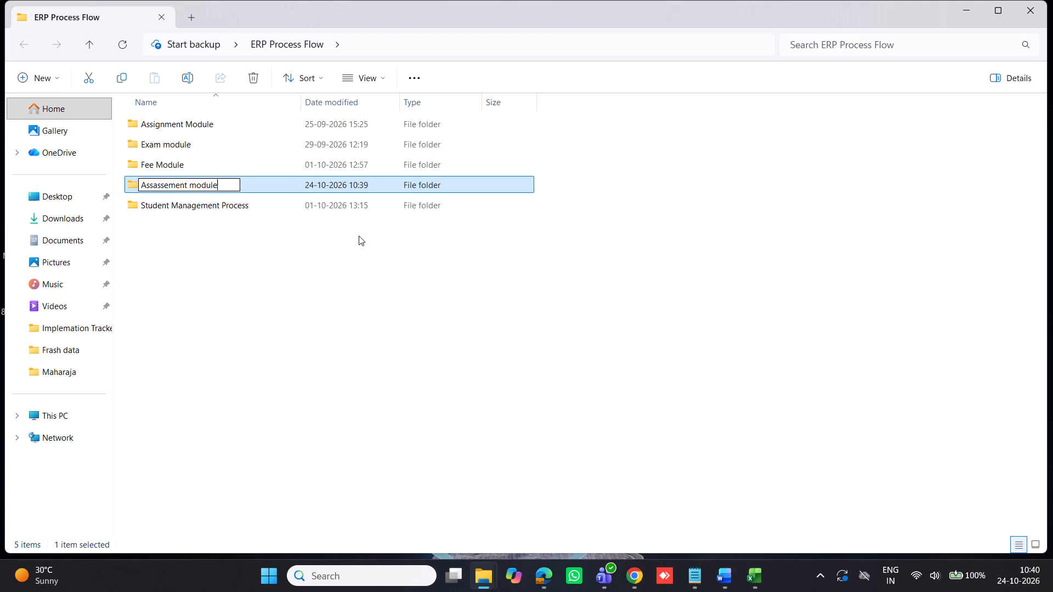
key(space)
click(393, 271)
Create a new Microsoft Word document with its default name inside the Assassement module folder and open it in Word.
double_click(233, 186)
right_click(288, 255)
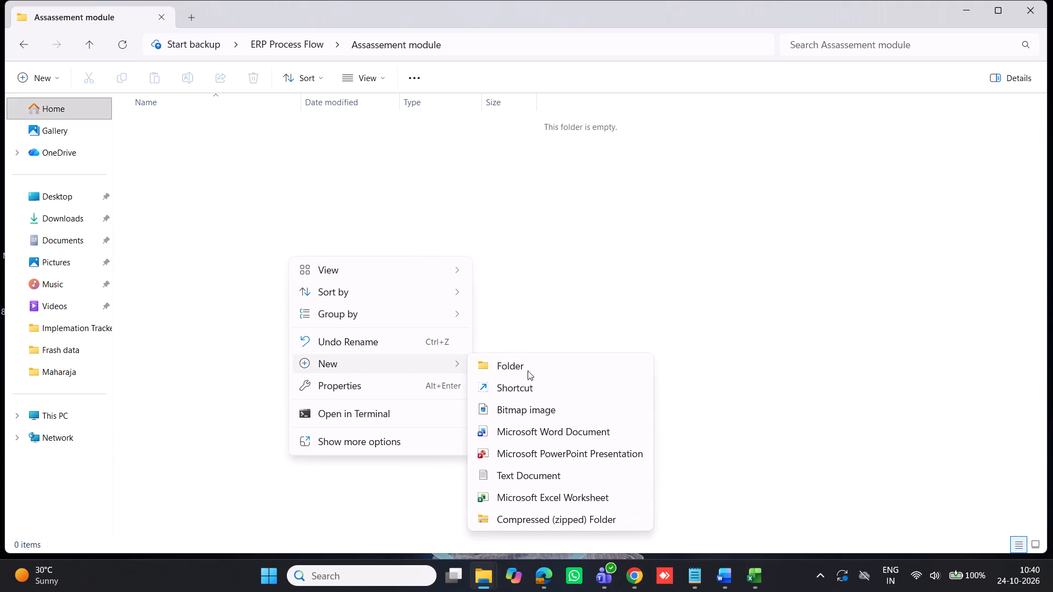
click(535, 431)
click(378, 316)
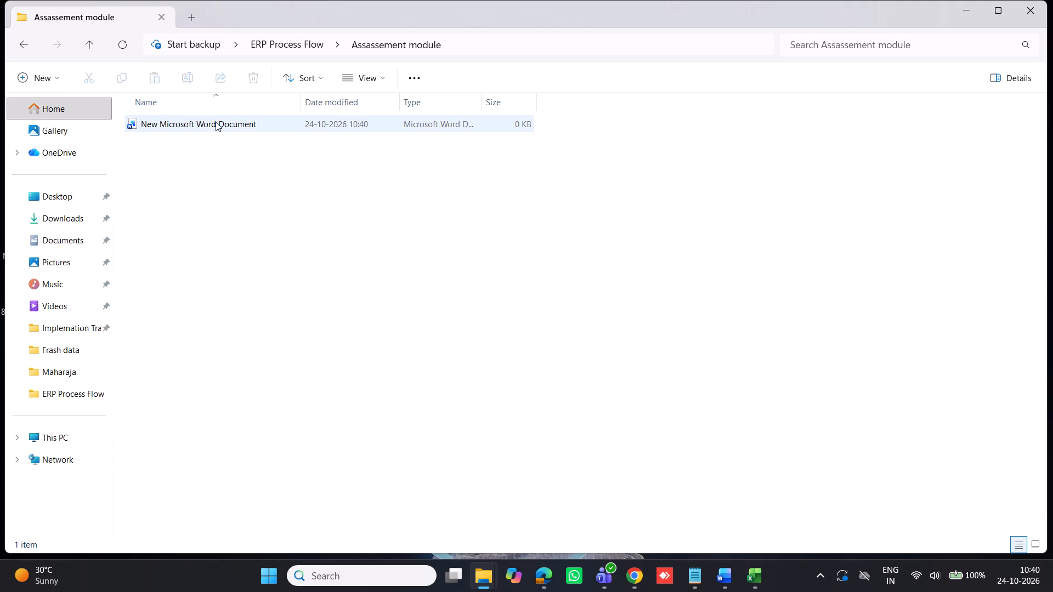
double_click(216, 122)
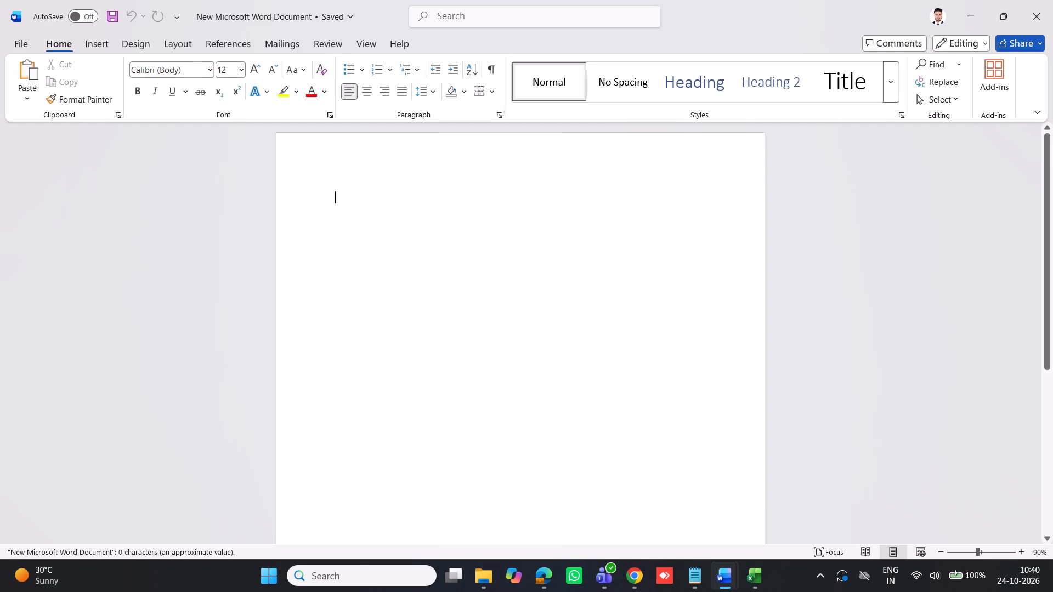
Copy the ChatGPT response from its title through the End-to-End Approval Workflow paragraph, without the closing FRS remark, into the blank Word document.
key(alt+Tab)
key(alt+Tab)
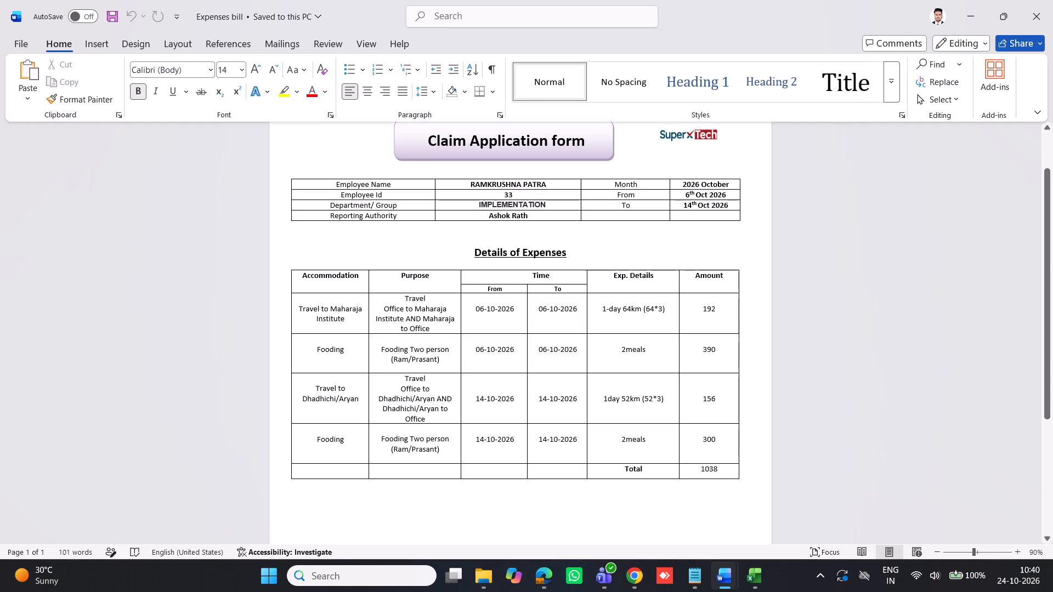
click(644, 582)
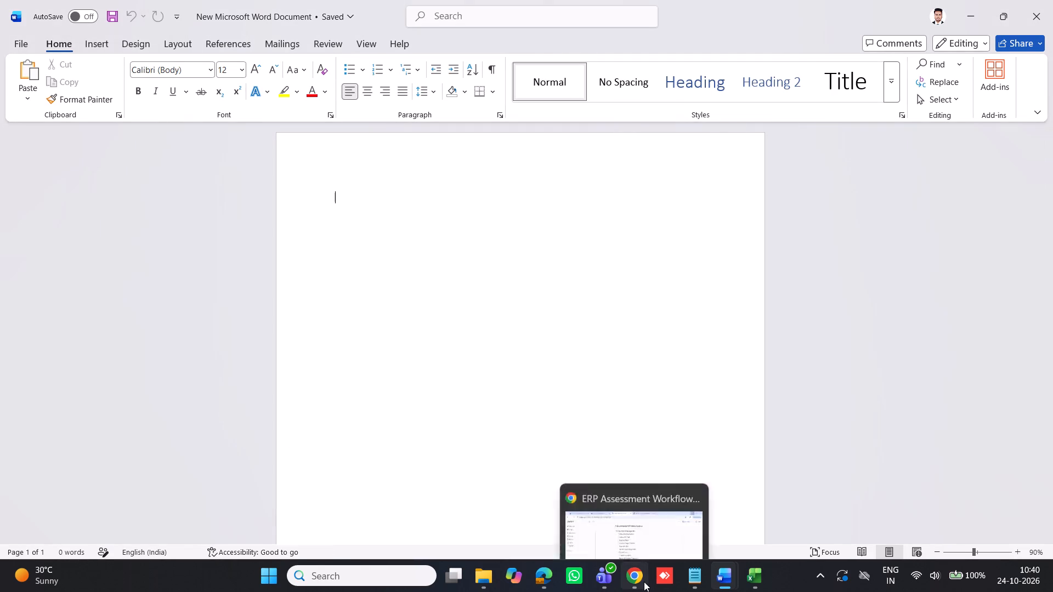
scroll(538, 354, up, 20)
scroll(538, 354, up, 5)
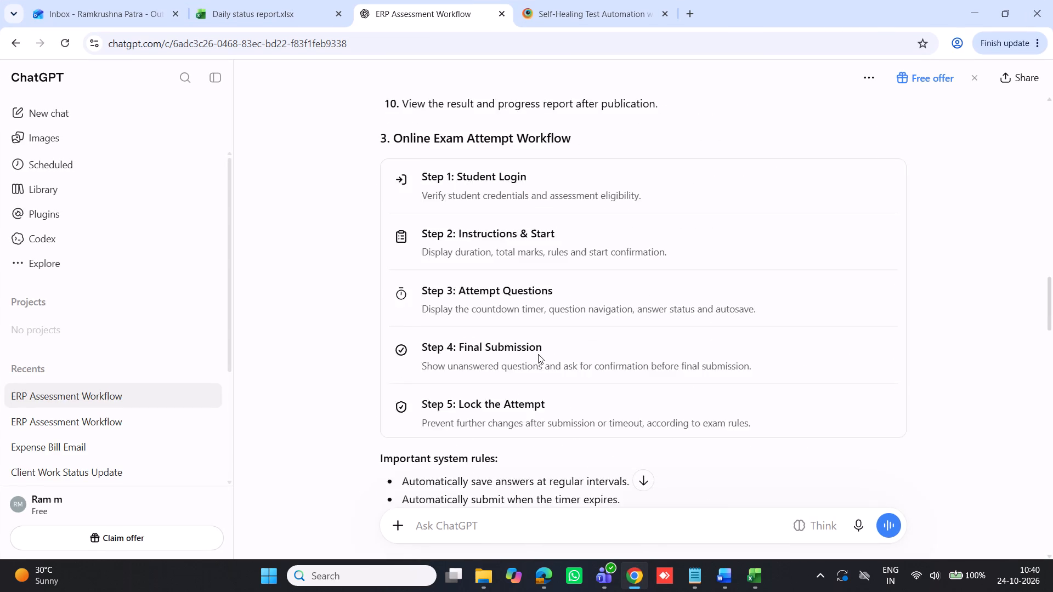
scroll(538, 354, up, 20)
scroll(538, 354, up, 12)
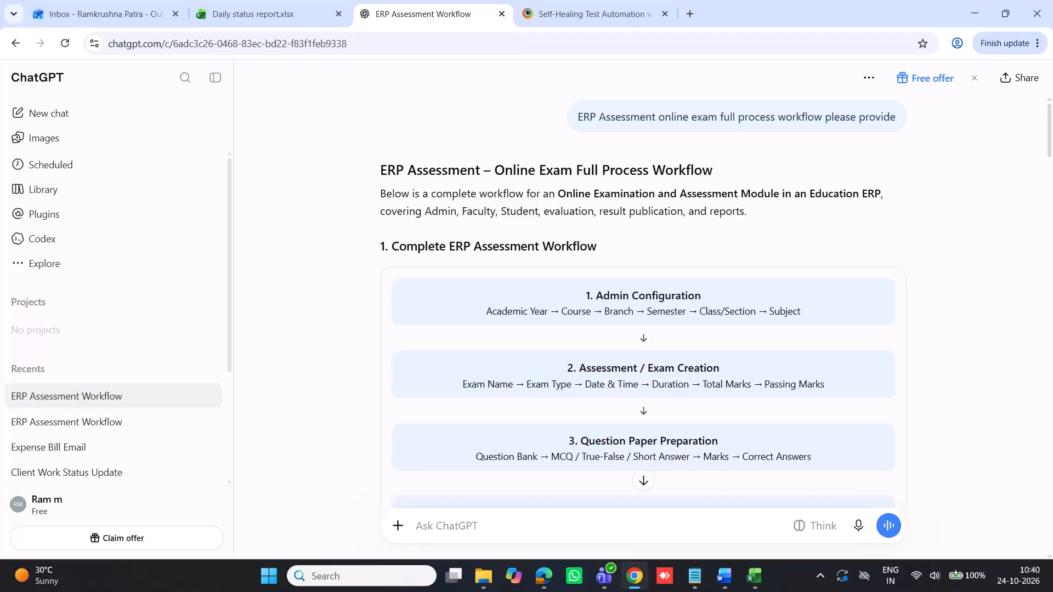
drag(382, 180, 754, 506)
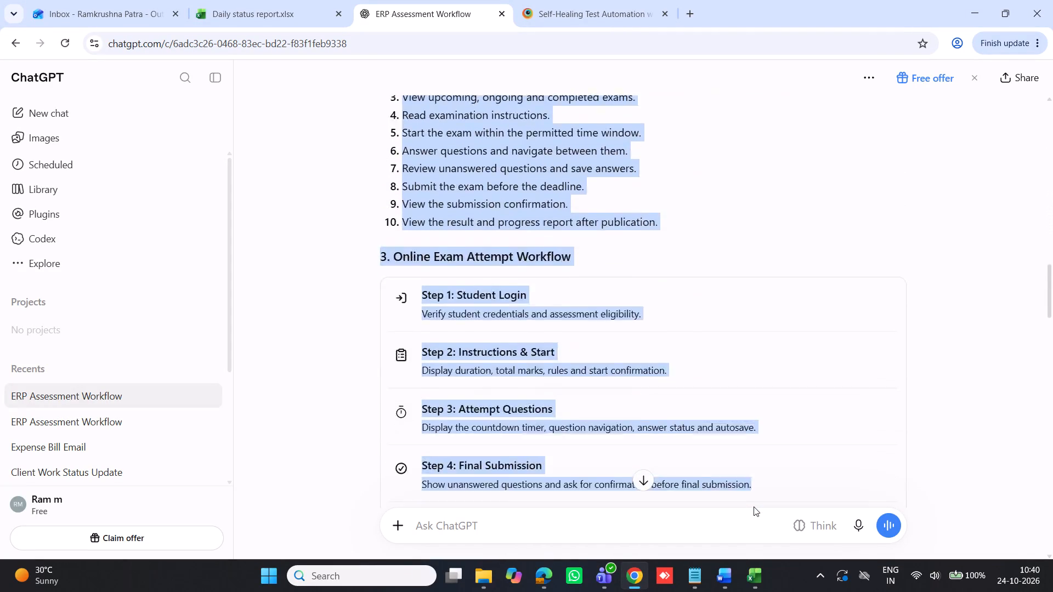
drag(754, 506, 722, 437)
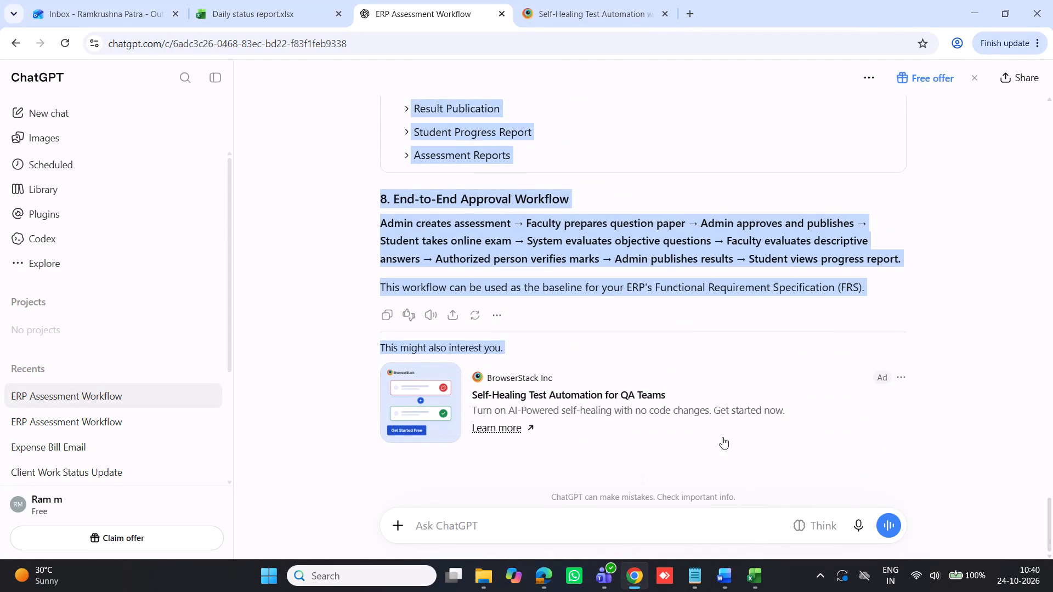
drag(722, 437, 718, 234)
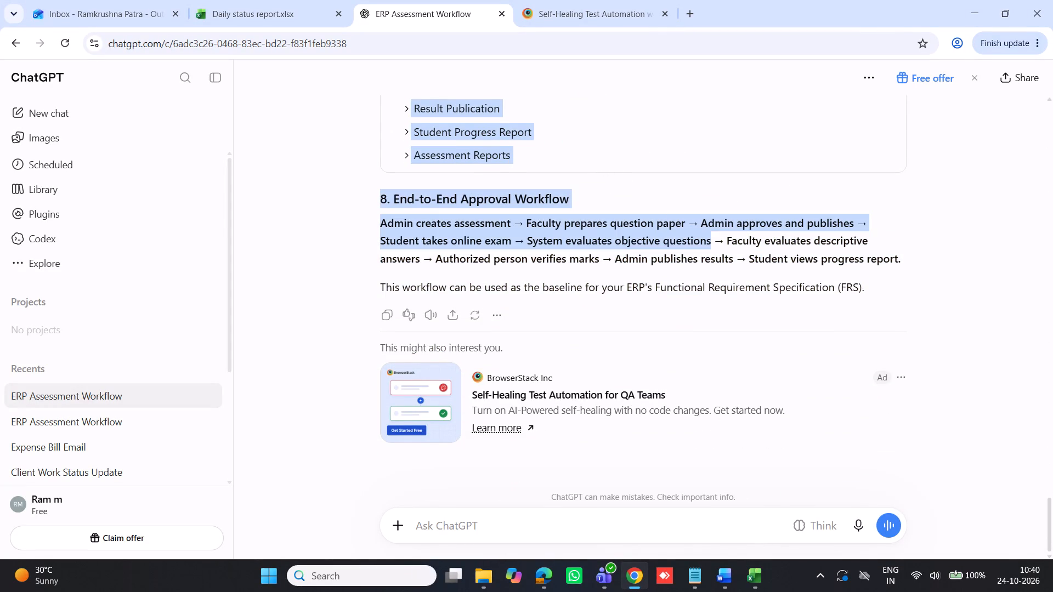
drag(718, 234, 913, 269)
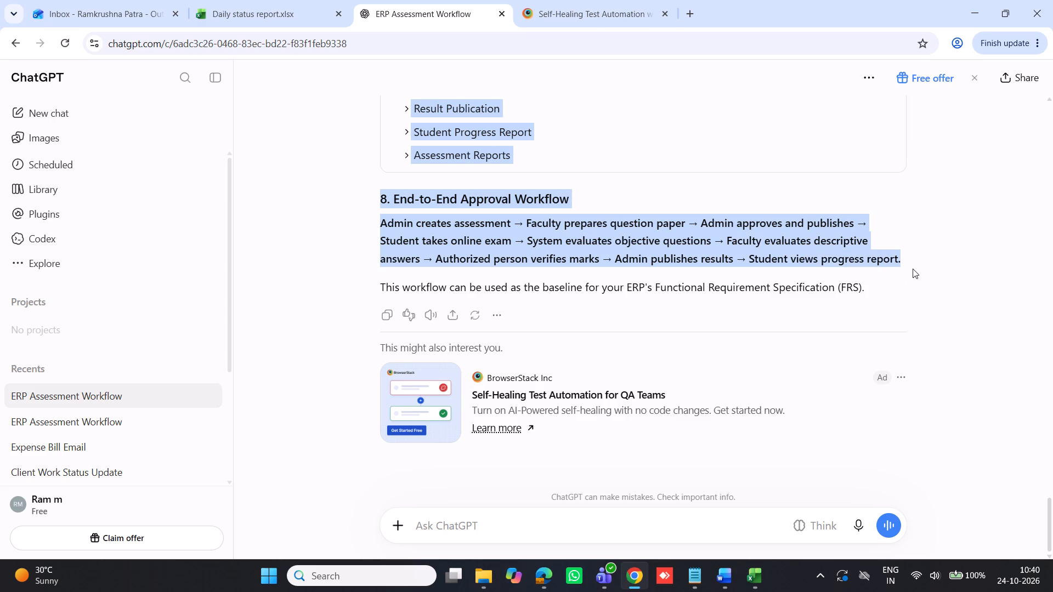
key(ctrl+c)
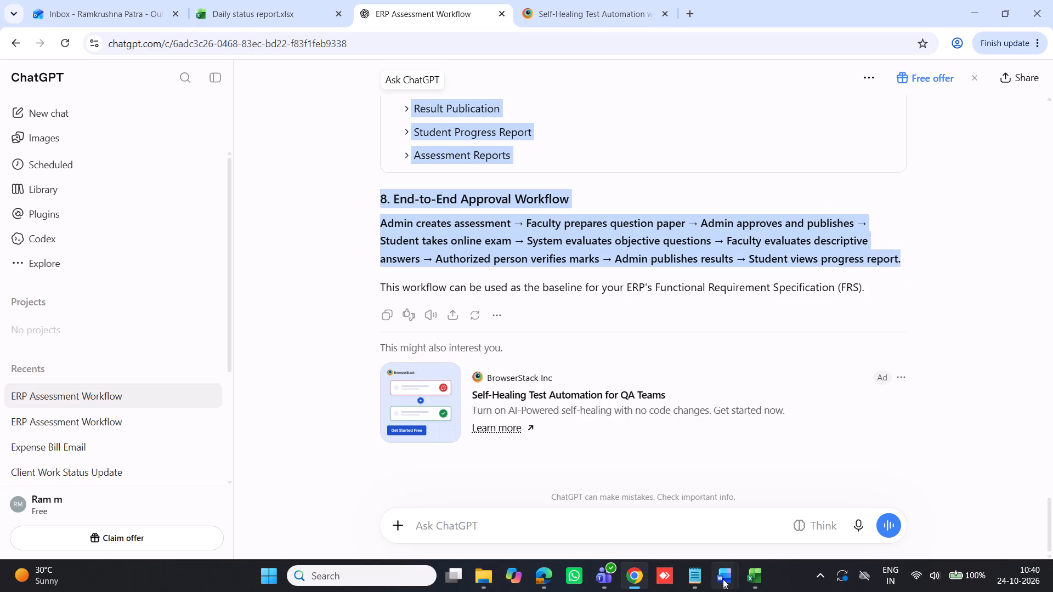
click(723, 579)
click(852, 510)
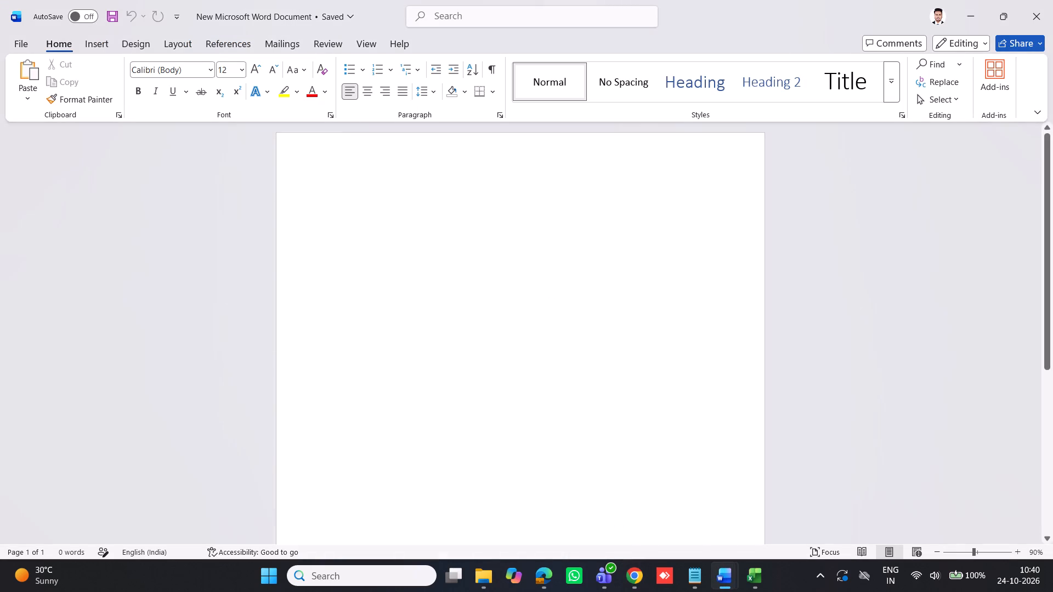
key(ctrl+v)
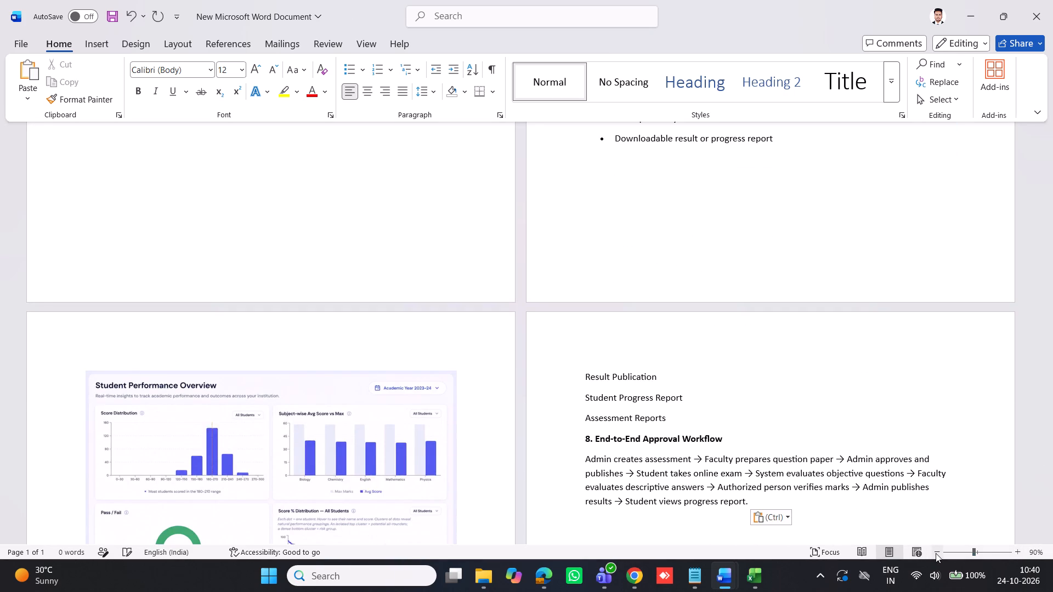
Skim the pasted document at 100% zoom from the End-to-End Approval Workflow back up to its title.
click(937, 552)
click(937, 552)
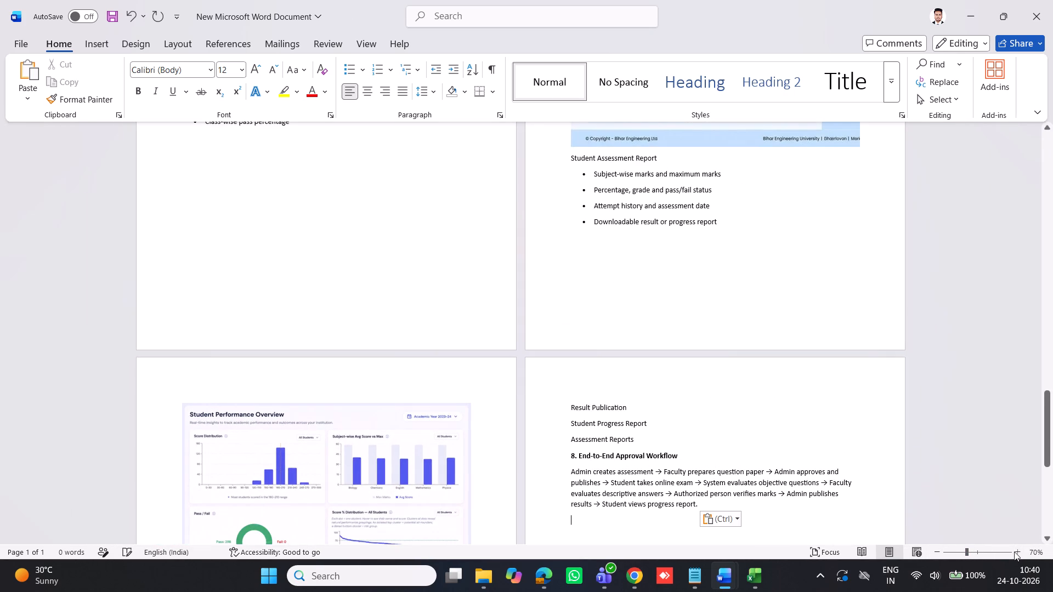
triple_click(1016, 551)
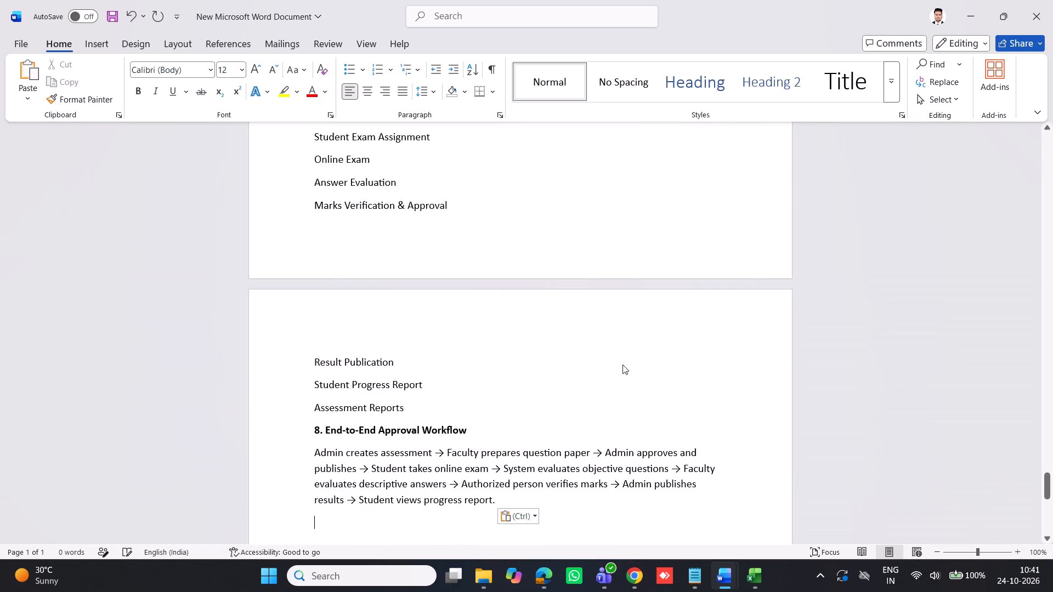
scroll(621, 363, up, 20)
scroll(621, 363, up, 12)
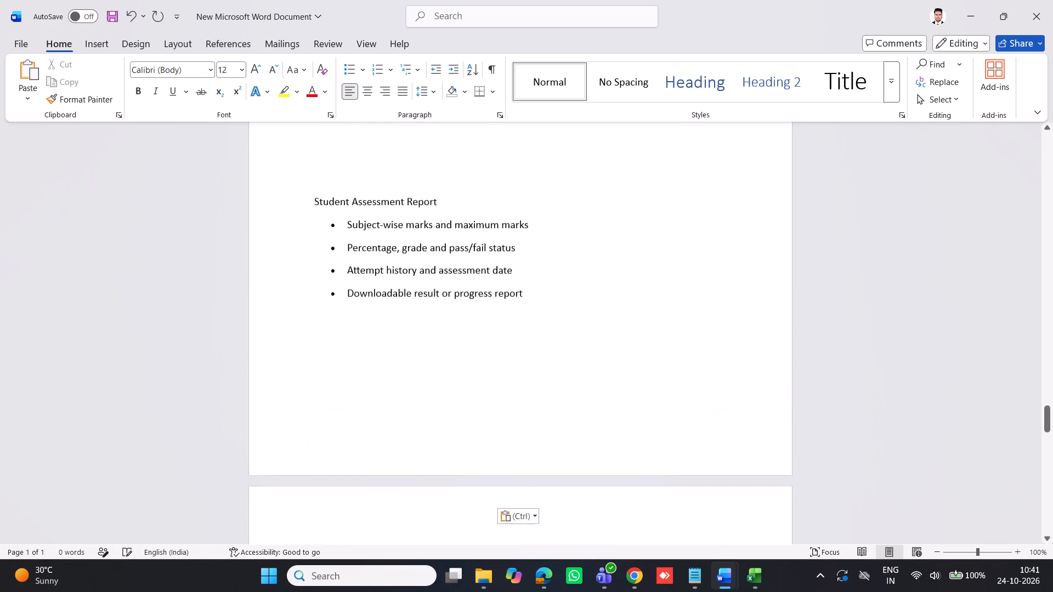
scroll(621, 363, up, 17)
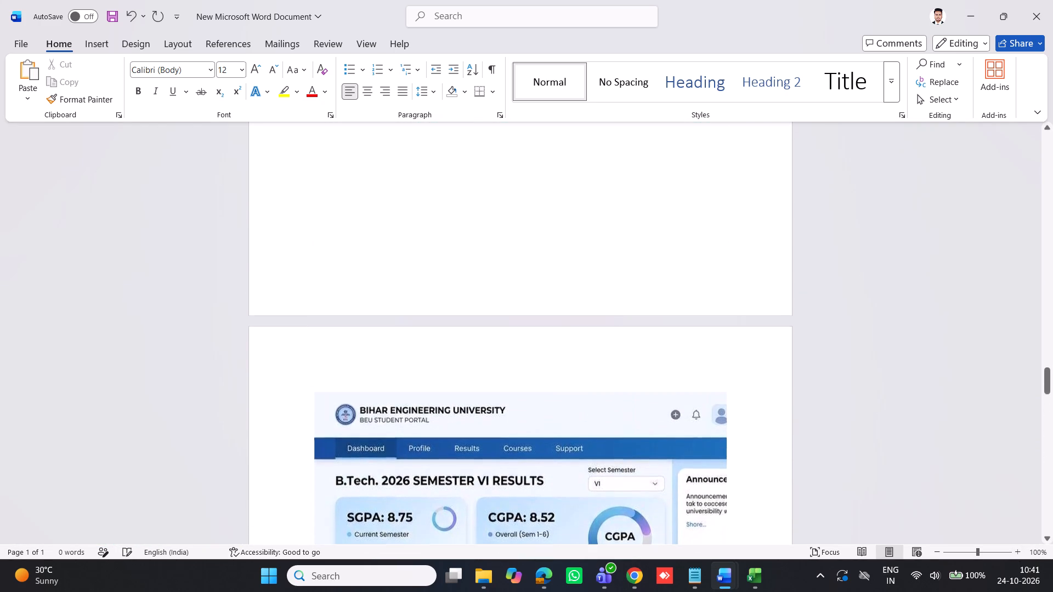
scroll(621, 363, up, 19)
scroll(621, 363, up, 10)
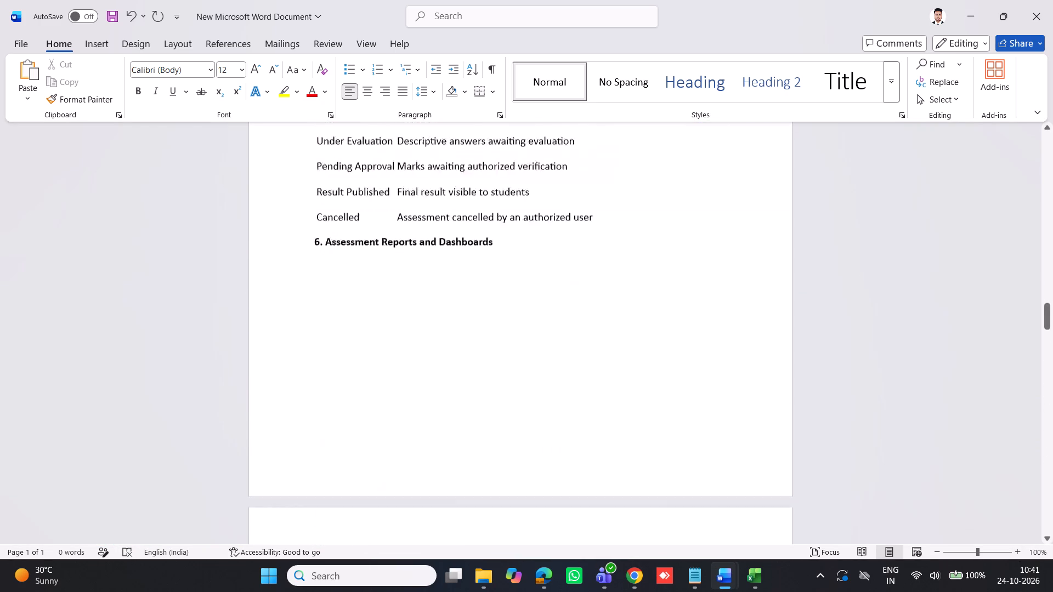
scroll(621, 363, up, 17)
scroll(621, 363, up, 10)
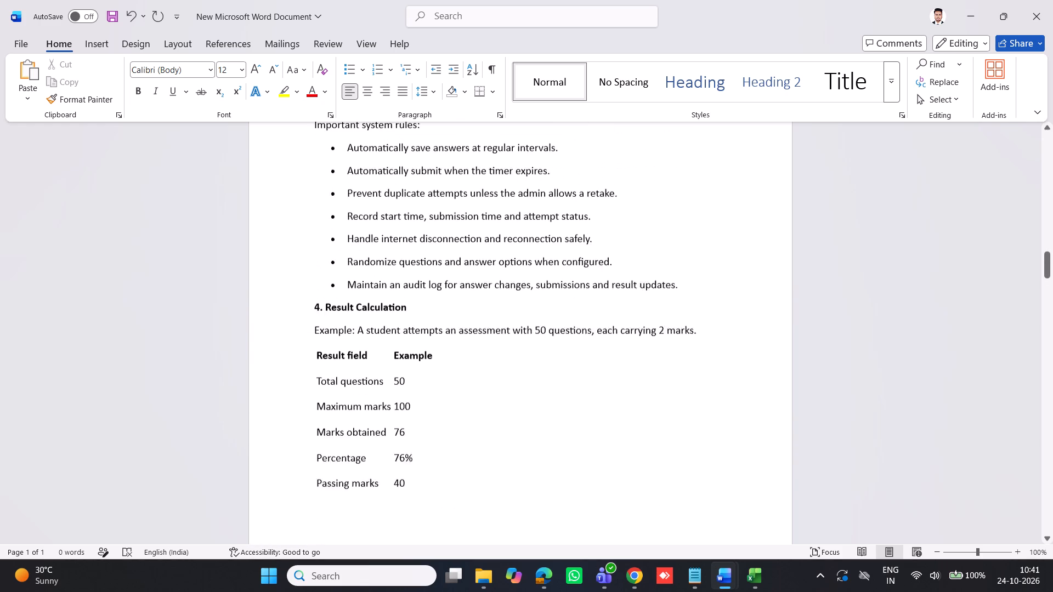
scroll(621, 363, up, 14)
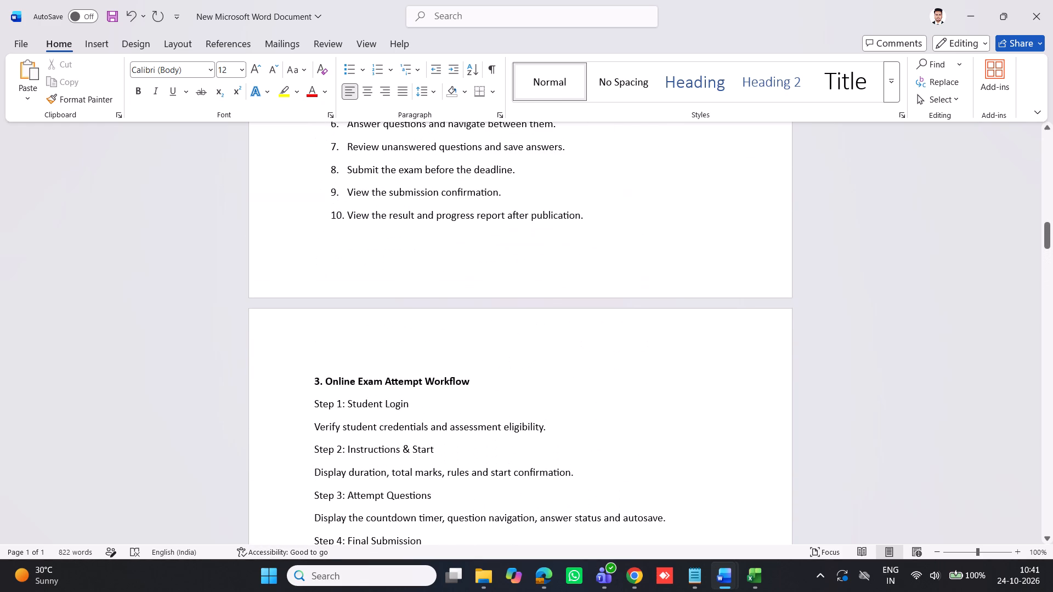
scroll(621, 363, up, 17)
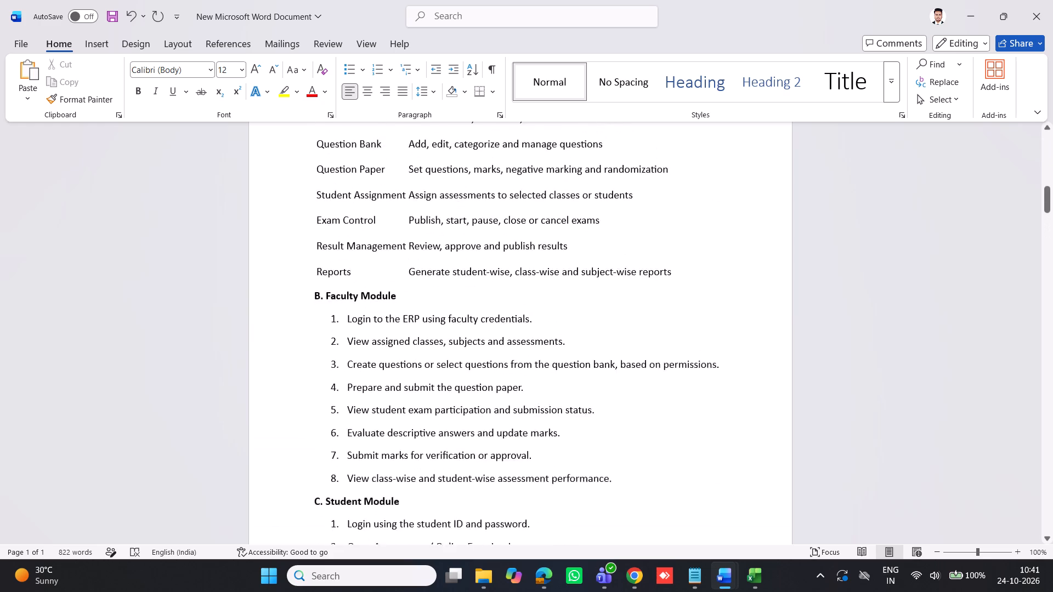
scroll(621, 363, up, 20)
scroll(621, 363, up, 1)
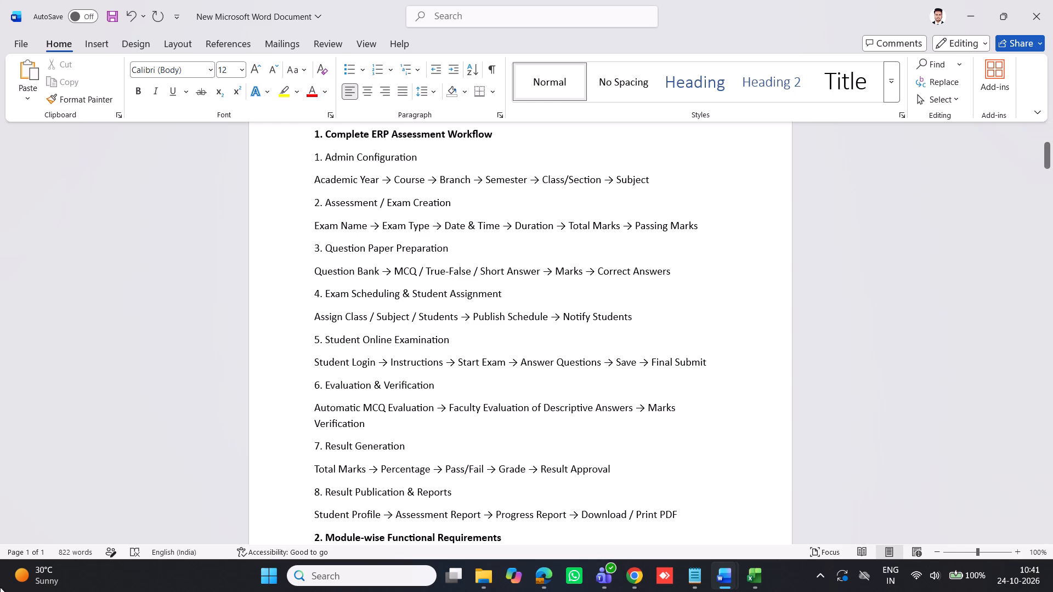
scroll(609, 275, up, 3)
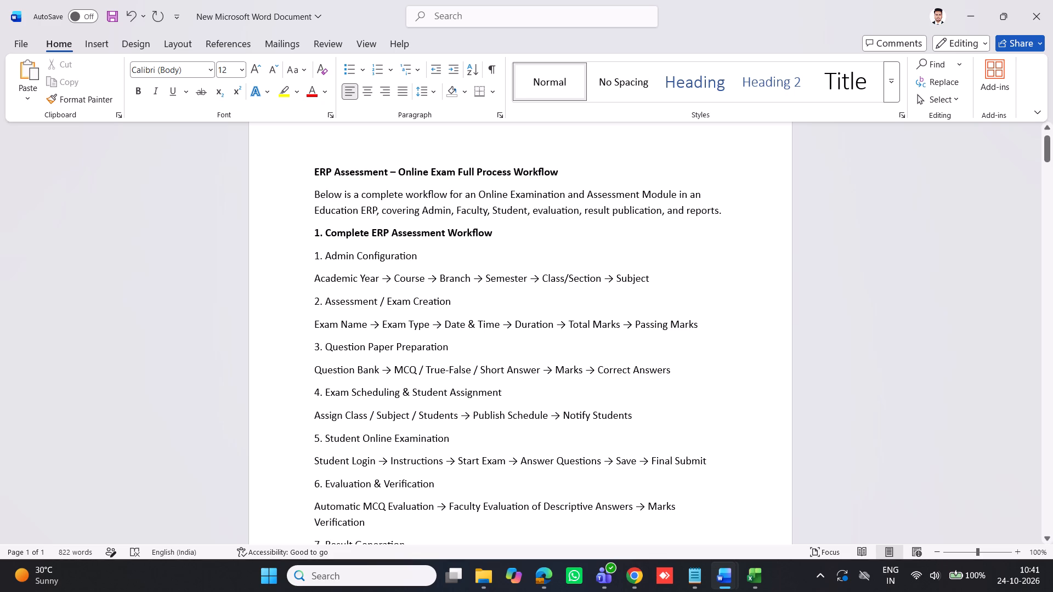
Read the Complete ERP Assessment Workflow section and the first rows of the Admin Module table.
scroll(481, 270, down, 4)
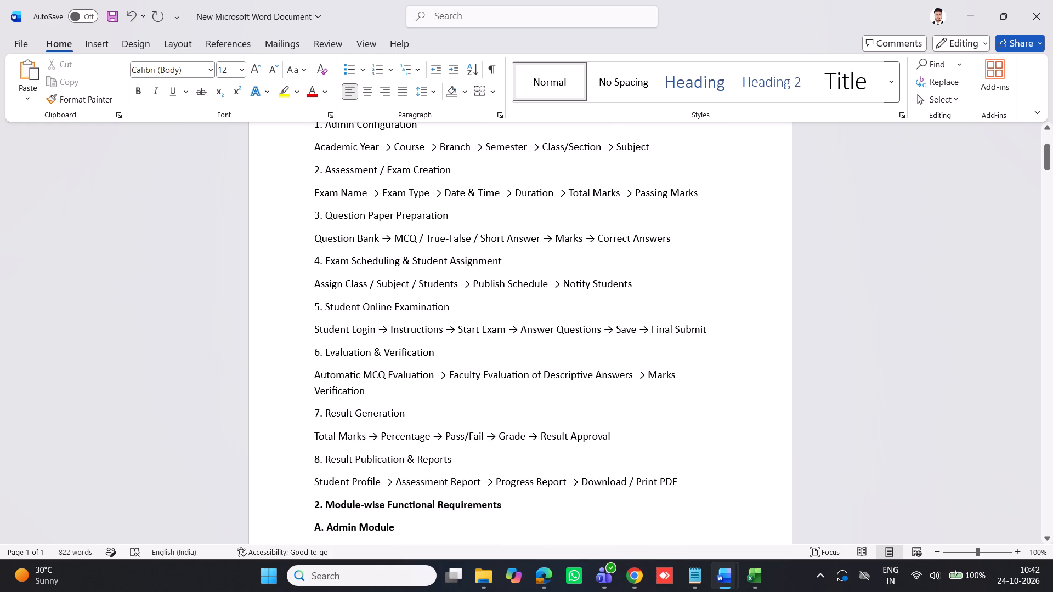
scroll(481, 270, up, 1)
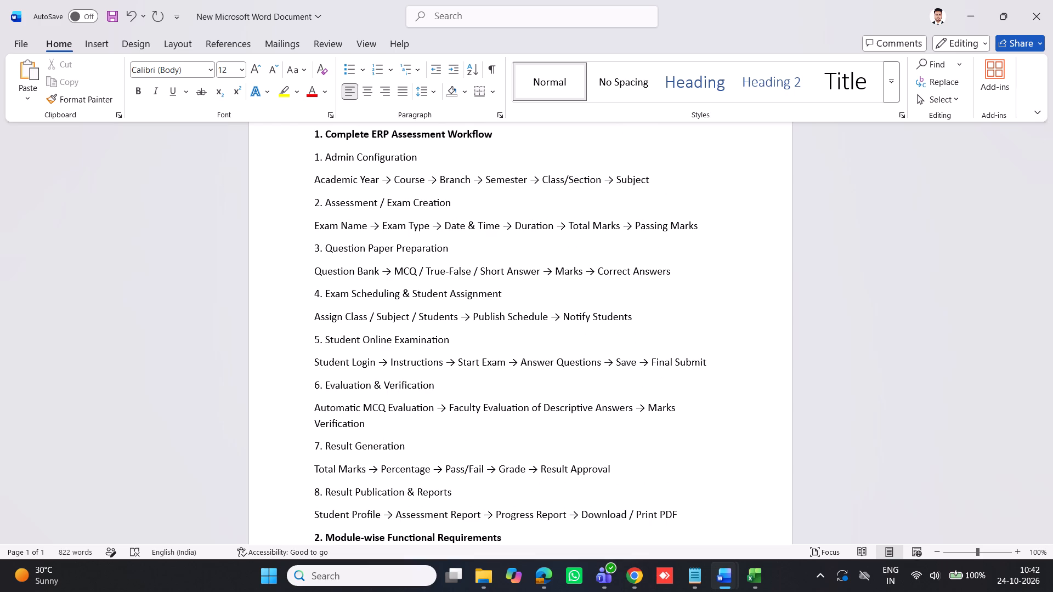
scroll(481, 270, down, 5)
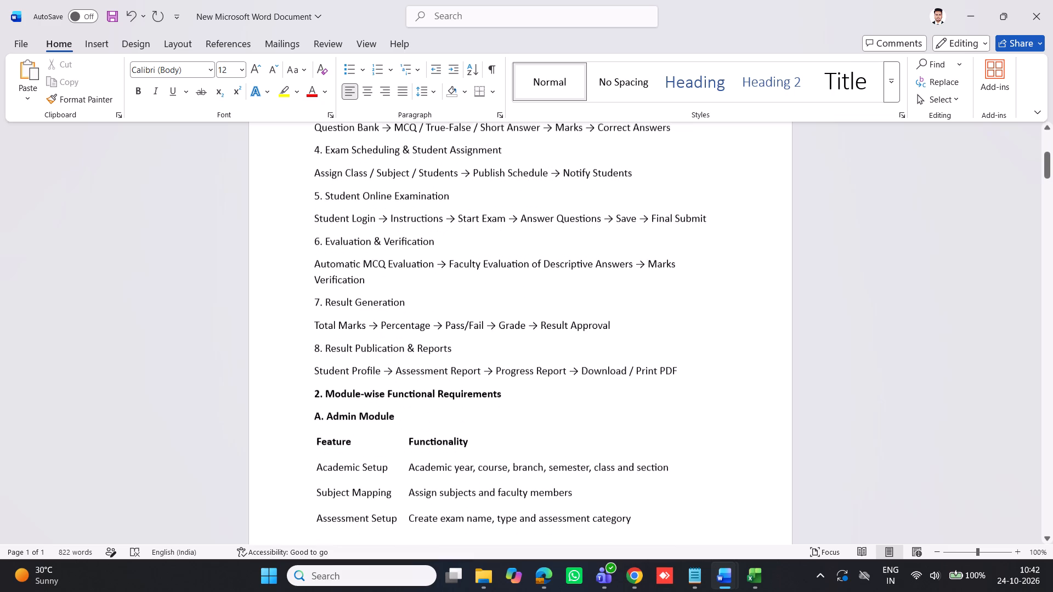
scroll(481, 270, down, 2)
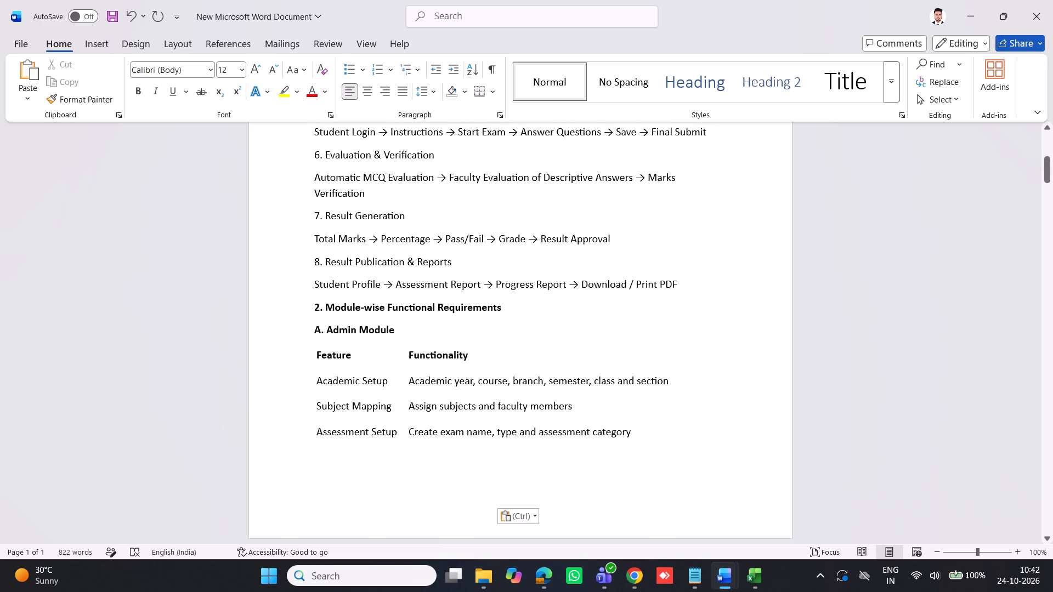
scroll(481, 270, down, 5)
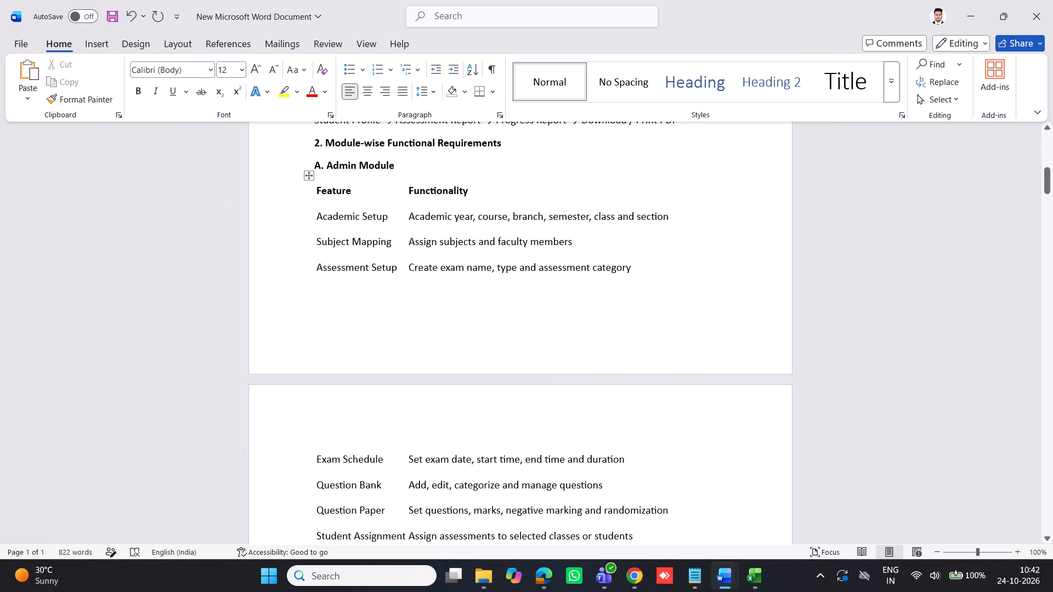
scroll(481, 270, up, 1)
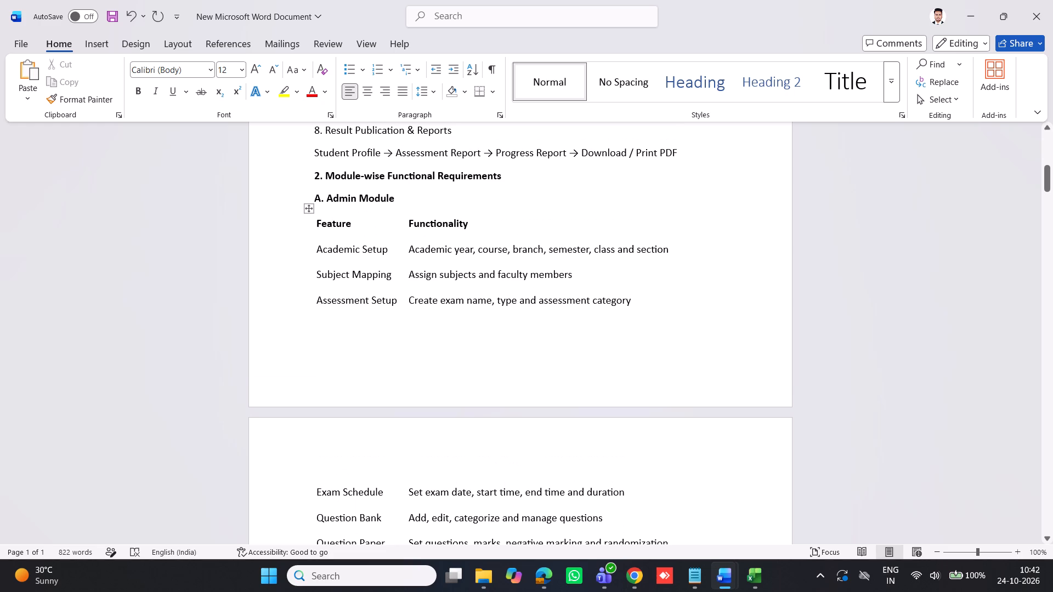
scroll(481, 271, down, 2)
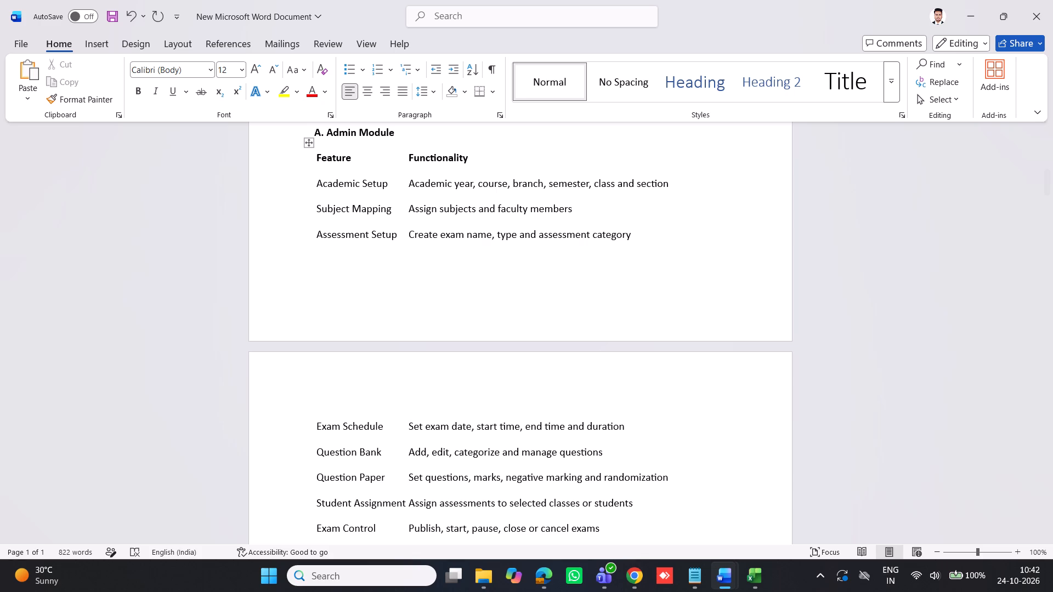
Read the remaining Admin Module rows and the Faculty Module and Student Module lists.
scroll(481, 272, down, 5)
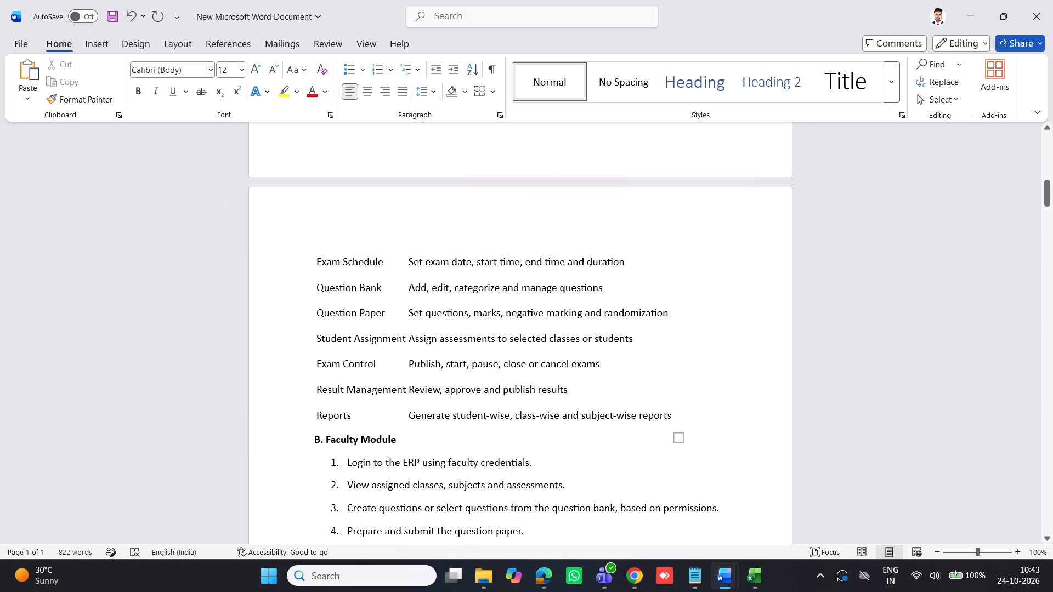
scroll(678, 260, down, 2)
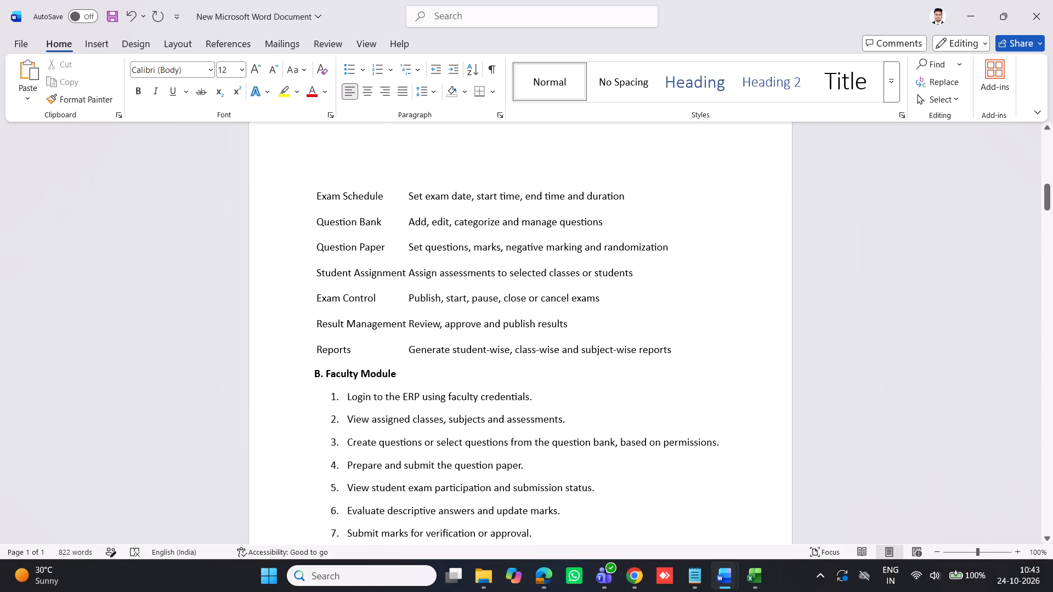
scroll(738, 261, down, 2)
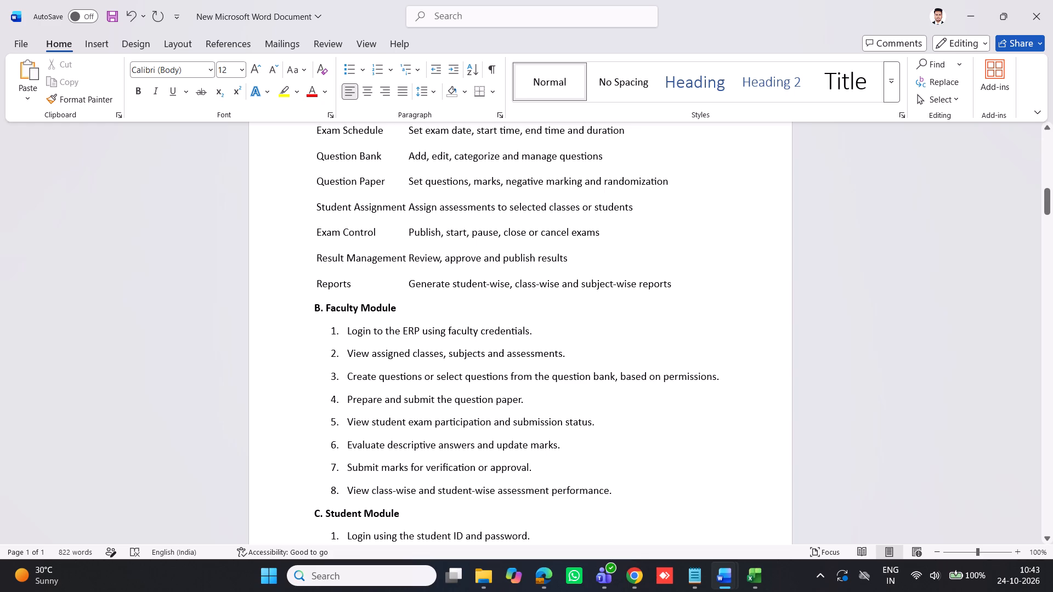
scroll(662, 471, down, 3)
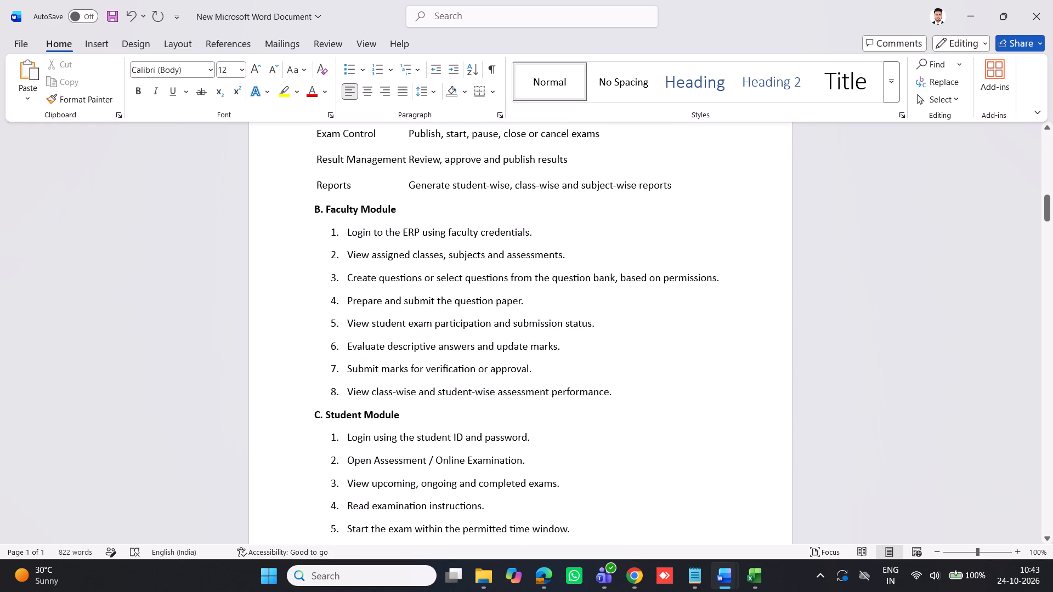
scroll(682, 460, down, 1)
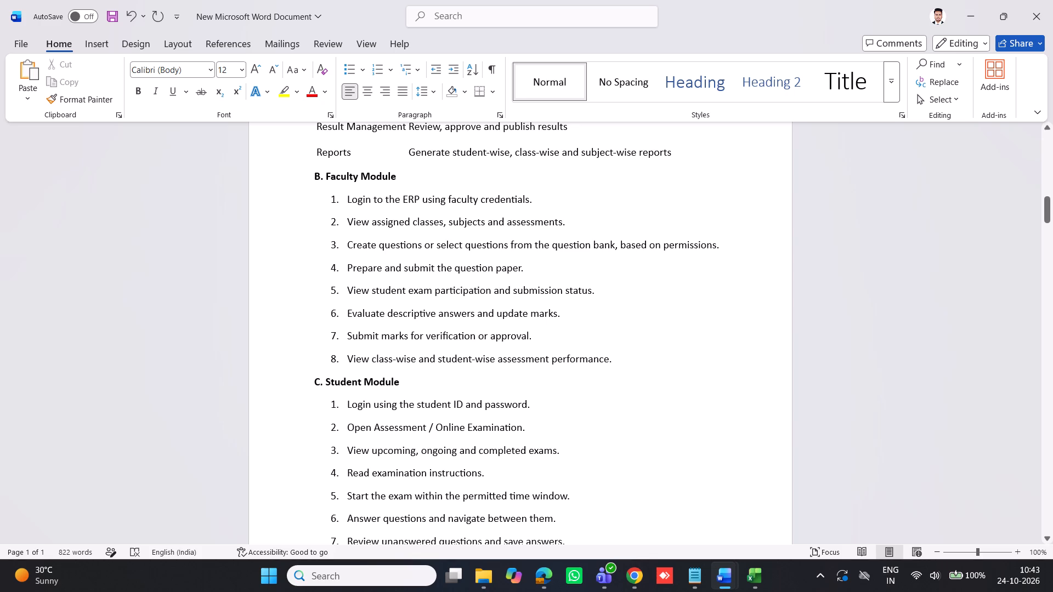
scroll(613, 434, down, 1)
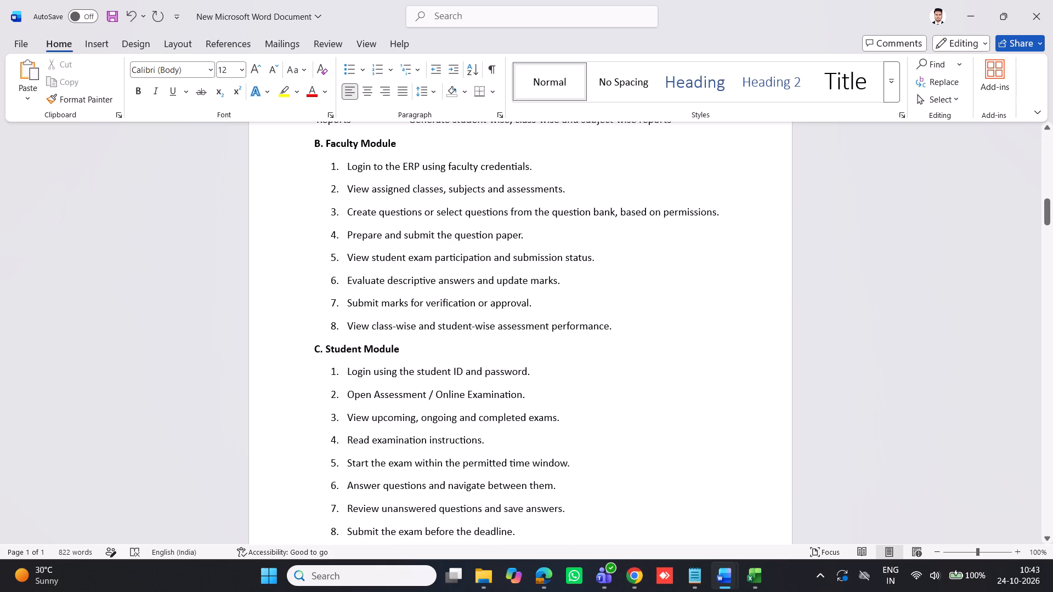
scroll(613, 434, down, 1)
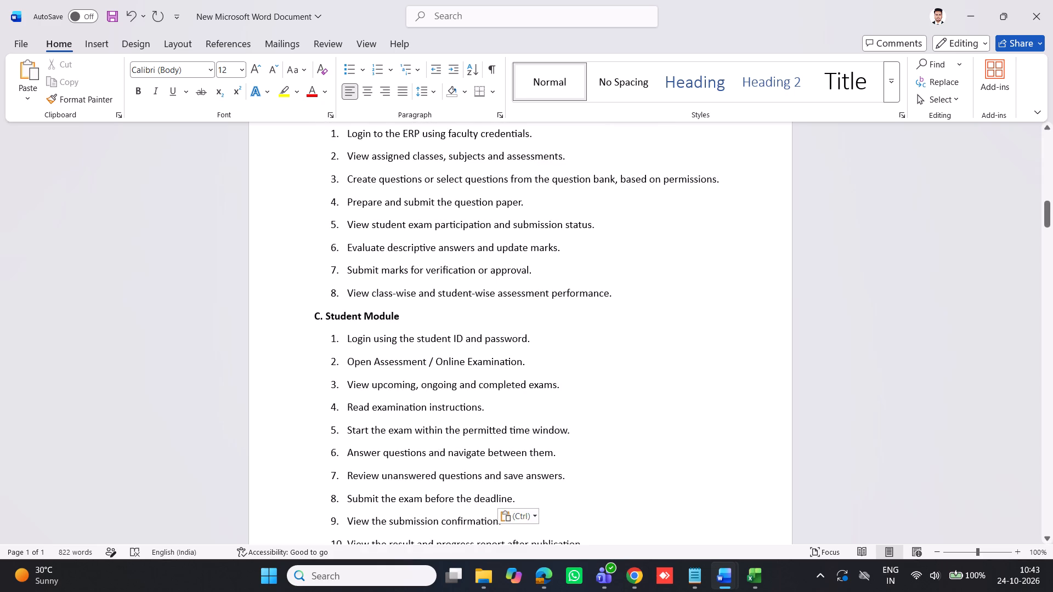
scroll(613, 434, down, 1)
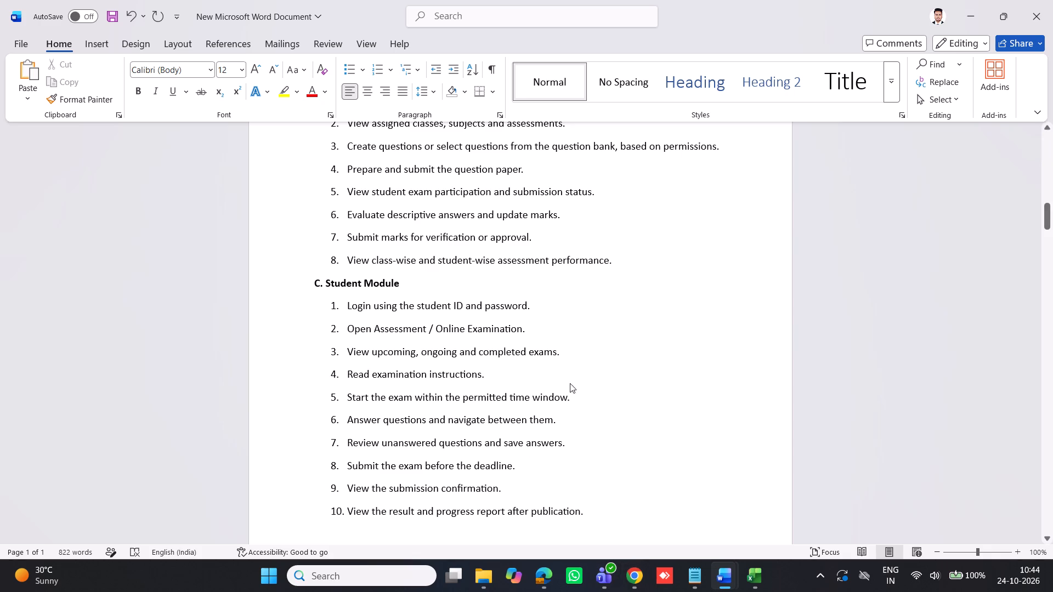
scroll(570, 383, down, 5)
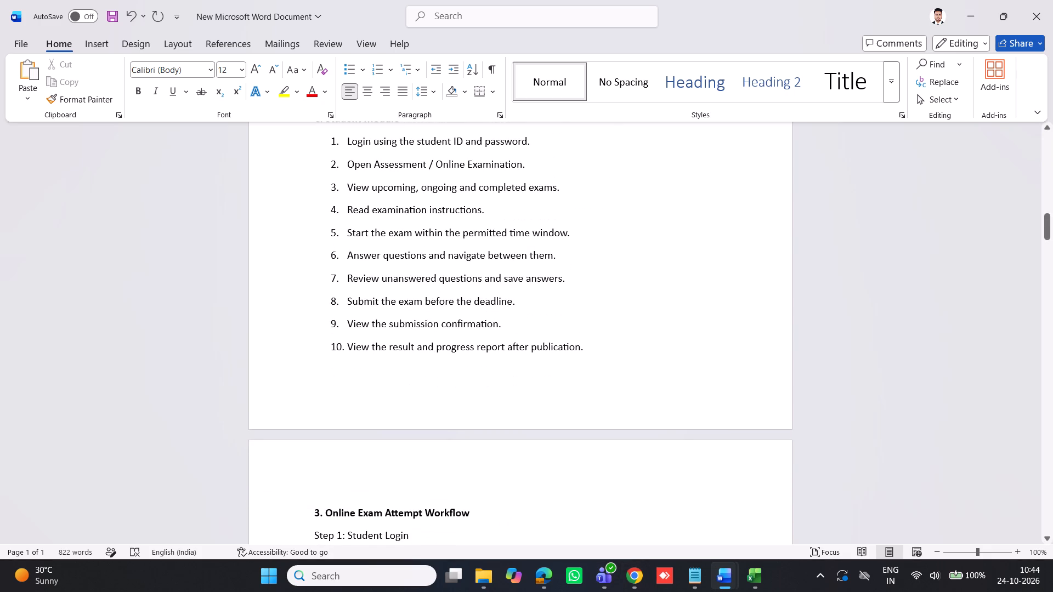
scroll(625, 350, up, 4)
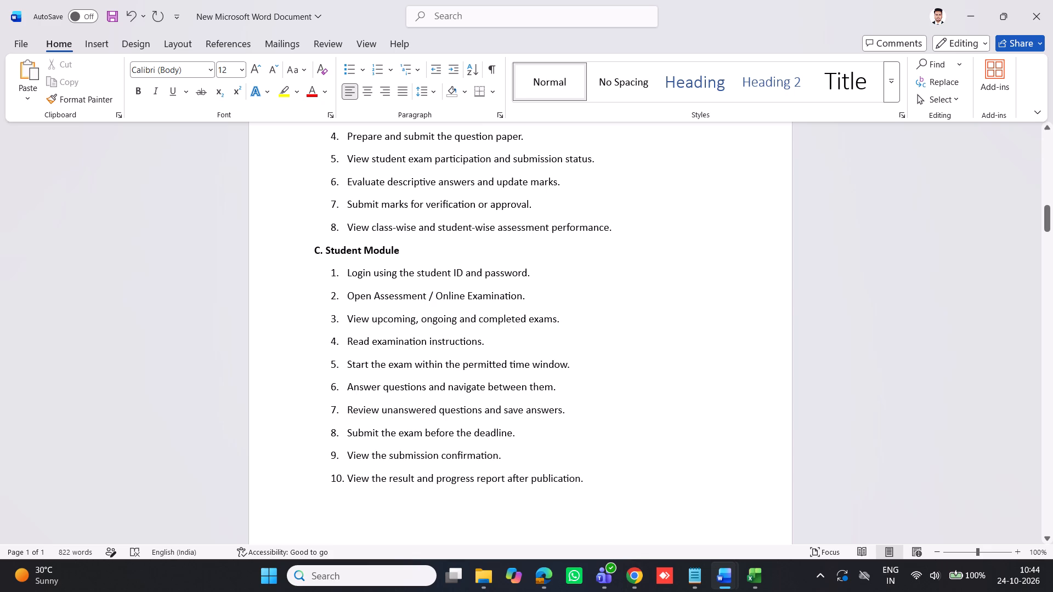
scroll(632, 318, down, 3)
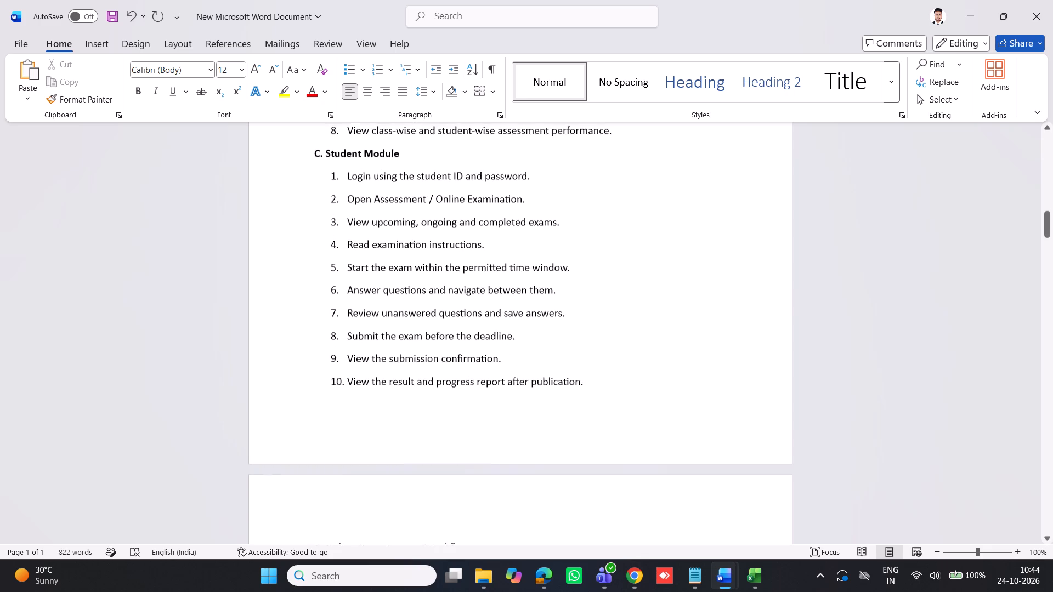
Read the Online Exam Attempt Workflow section, including its important system rules, down to the start of Result Calculation.
scroll(632, 318, down, 9)
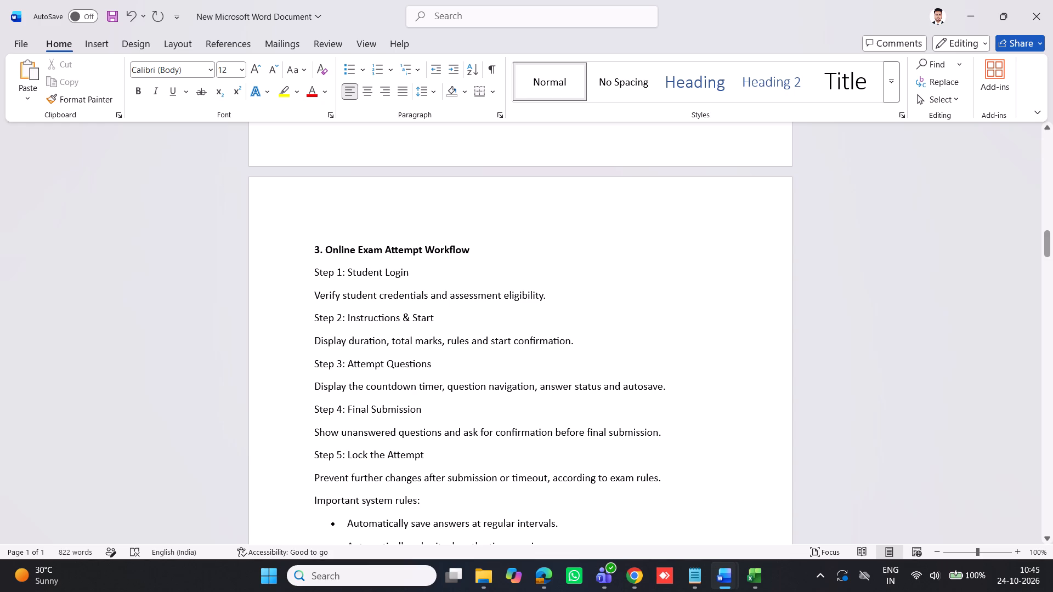
scroll(606, 297, down, 1)
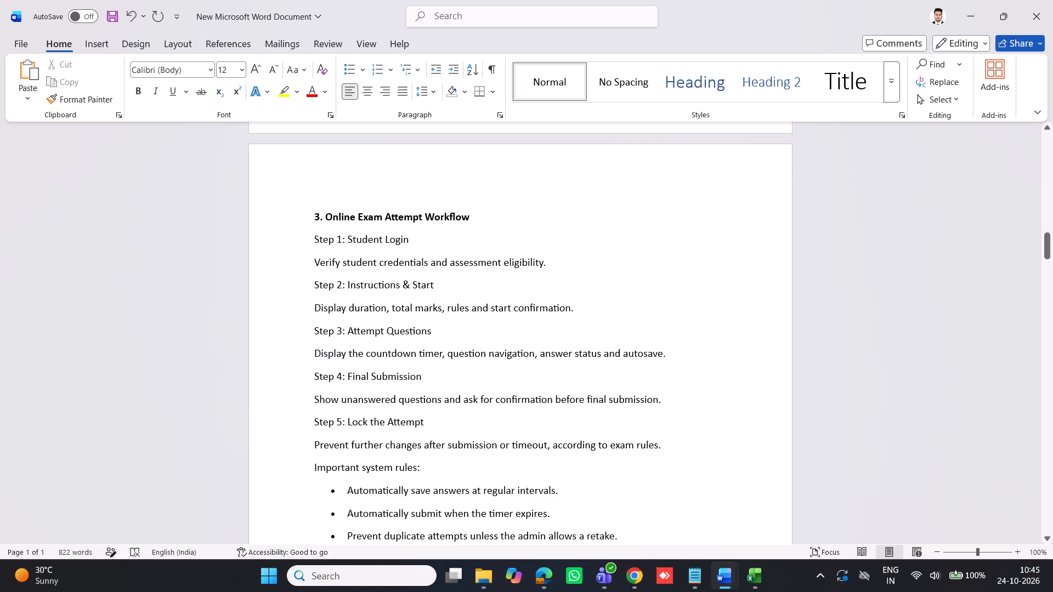
scroll(689, 308, down, 4)
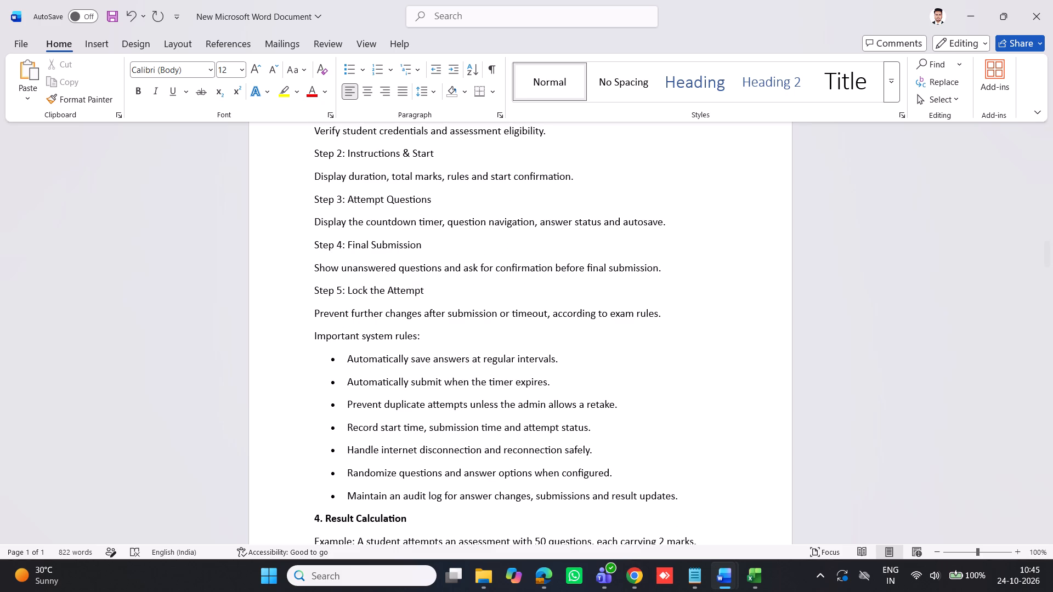
scroll(689, 308, down, 3)
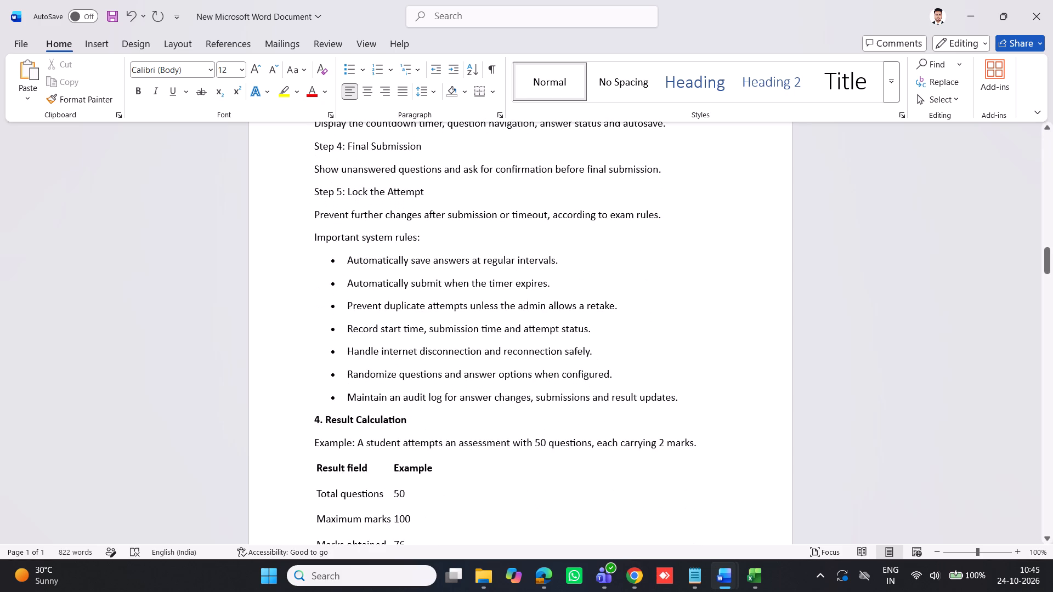
scroll(689, 308, up, 7)
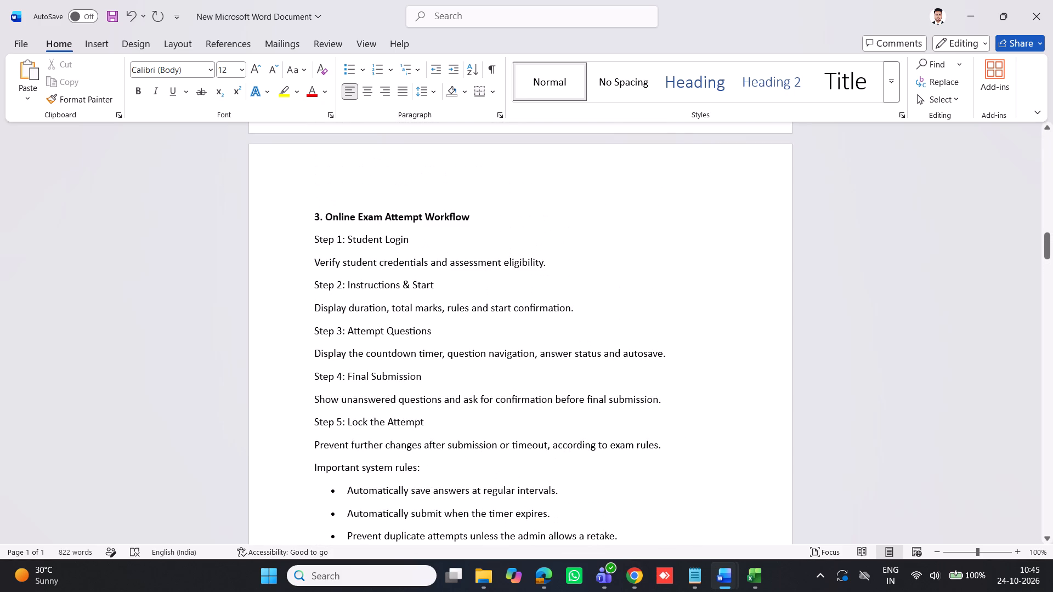
drag(314, 213, 330, 217)
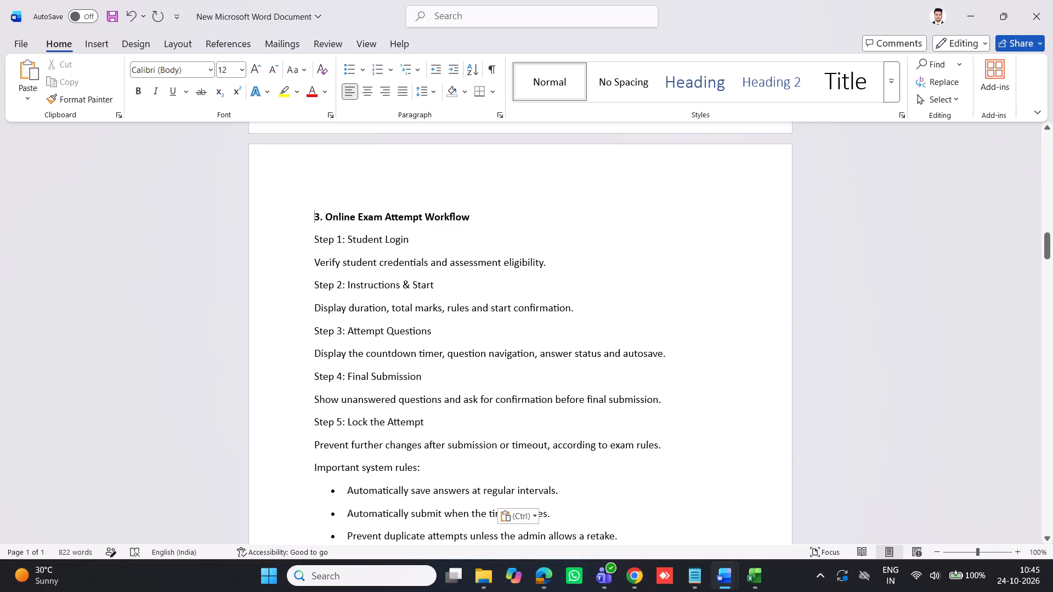
drag(330, 217, 563, 262)
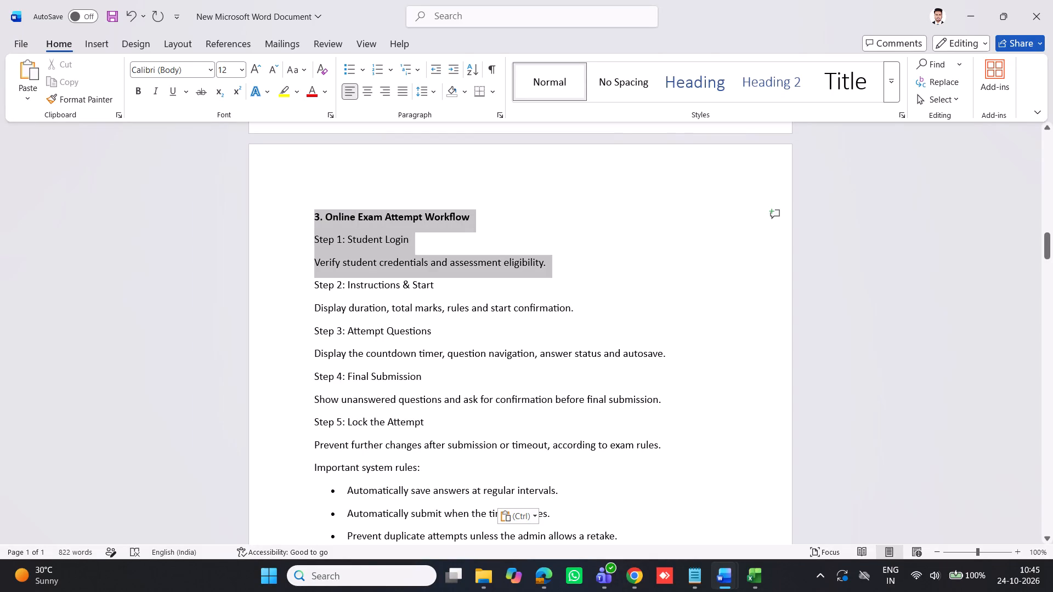
drag(563, 262, 564, 263)
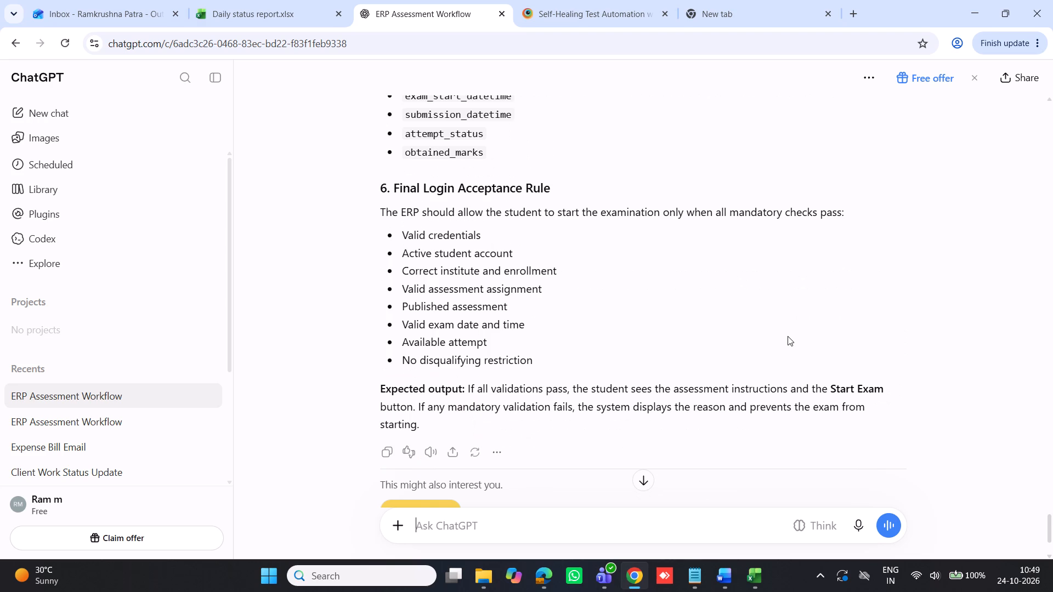
scroll(788, 336, down, 4)
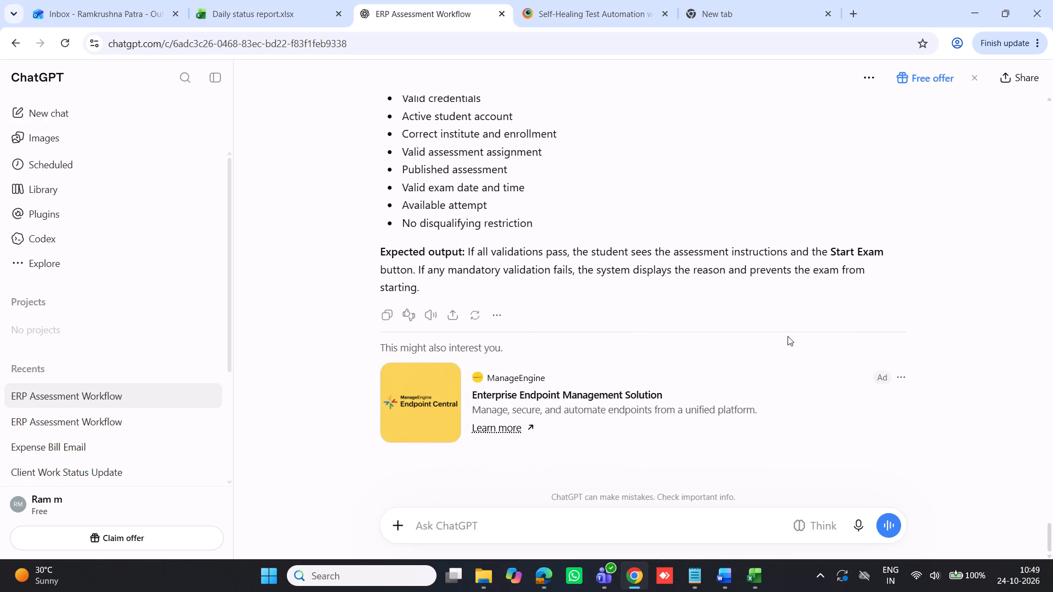
scroll(788, 336, up, 10)
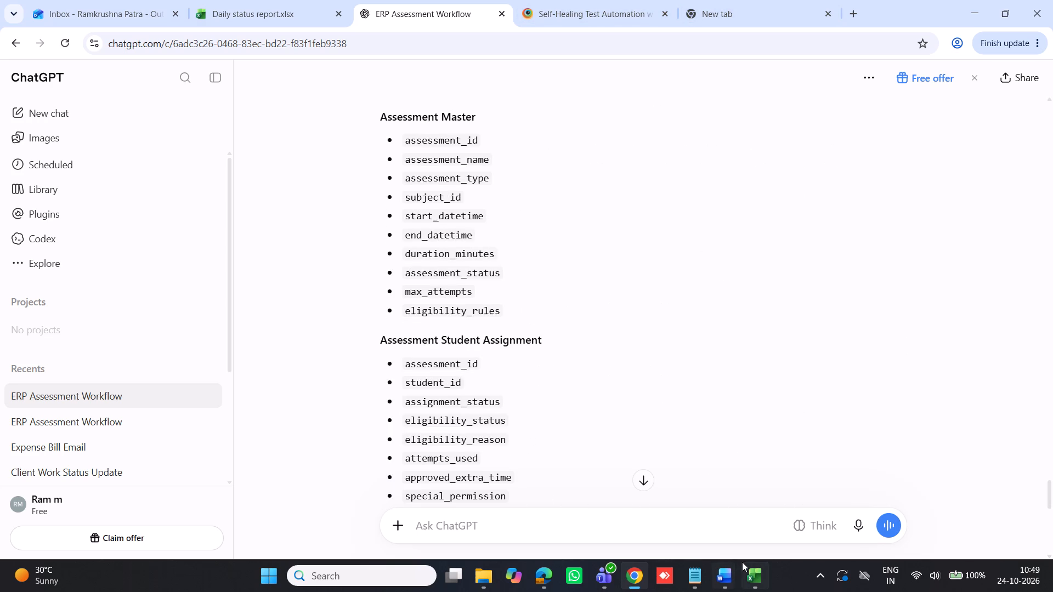
Return to the Word document and place the cursor after the student credentials and assessment eligibility line under Step 1.
click(841, 534)
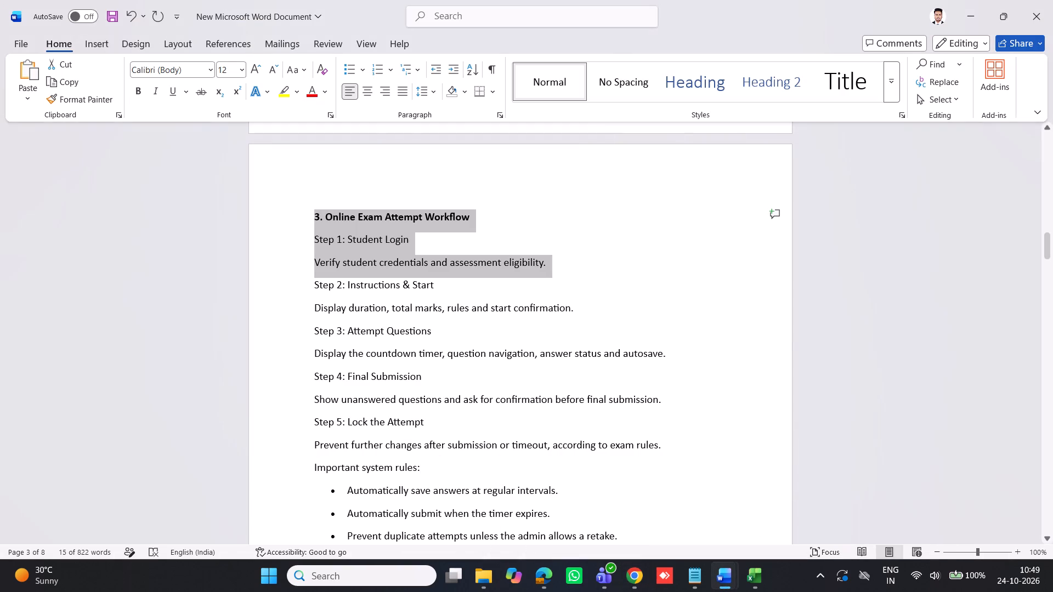
click(613, 260)
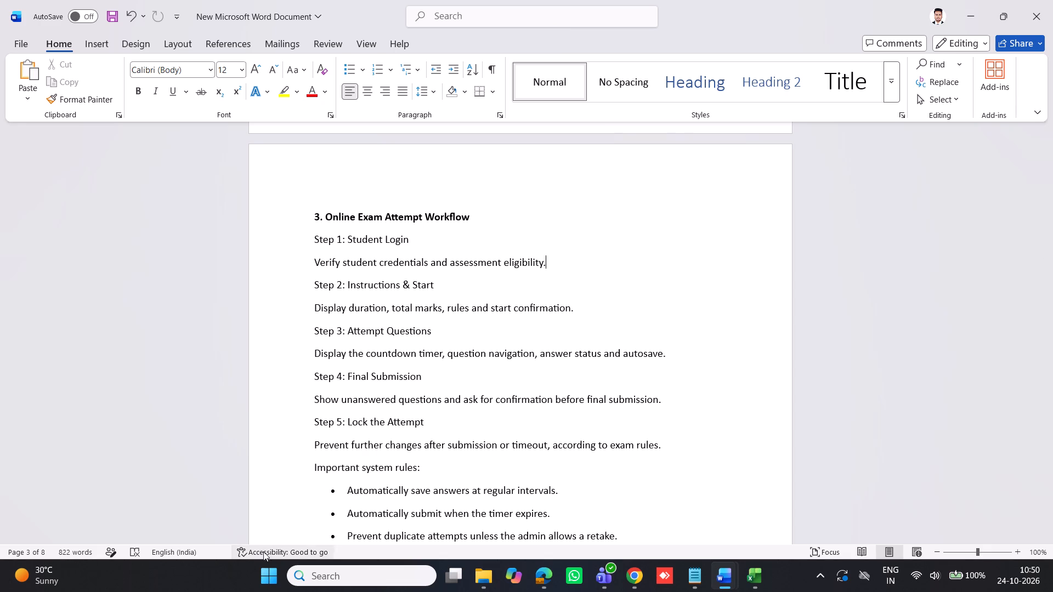
Switch to Chrome, open YouTube in the new tab, and play the Odia Nonstop Dj Song Durga Puja Special 2026 video by Dj Srinibas.
click(638, 567)
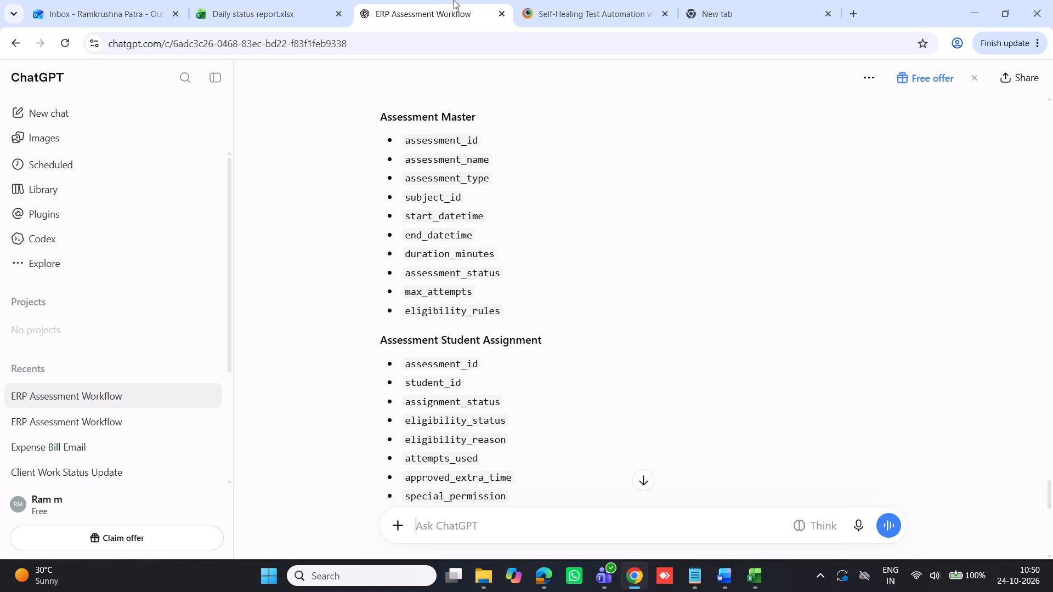
click(787, 8)
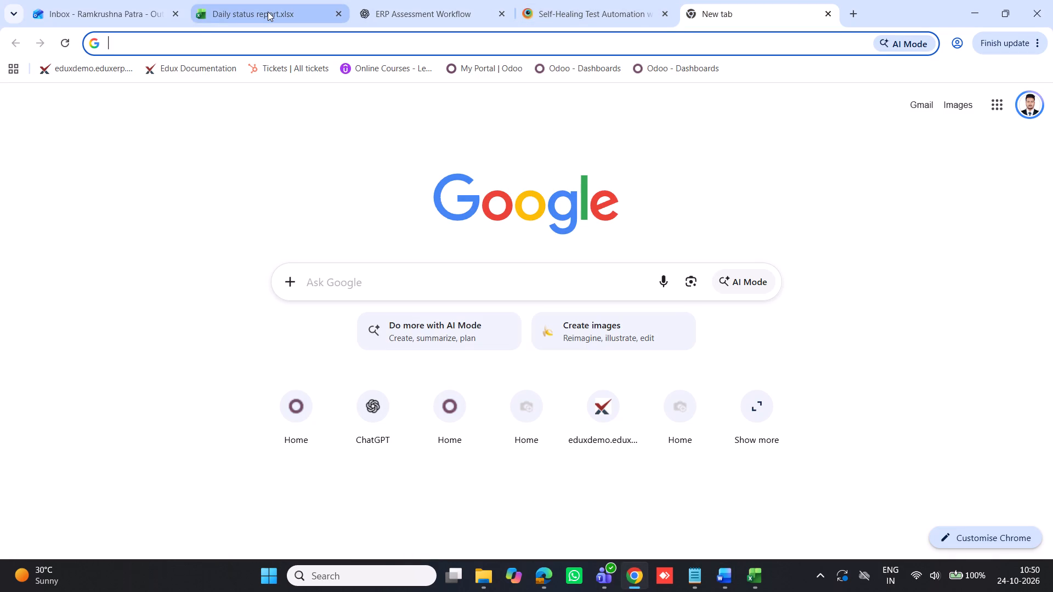
key(y)
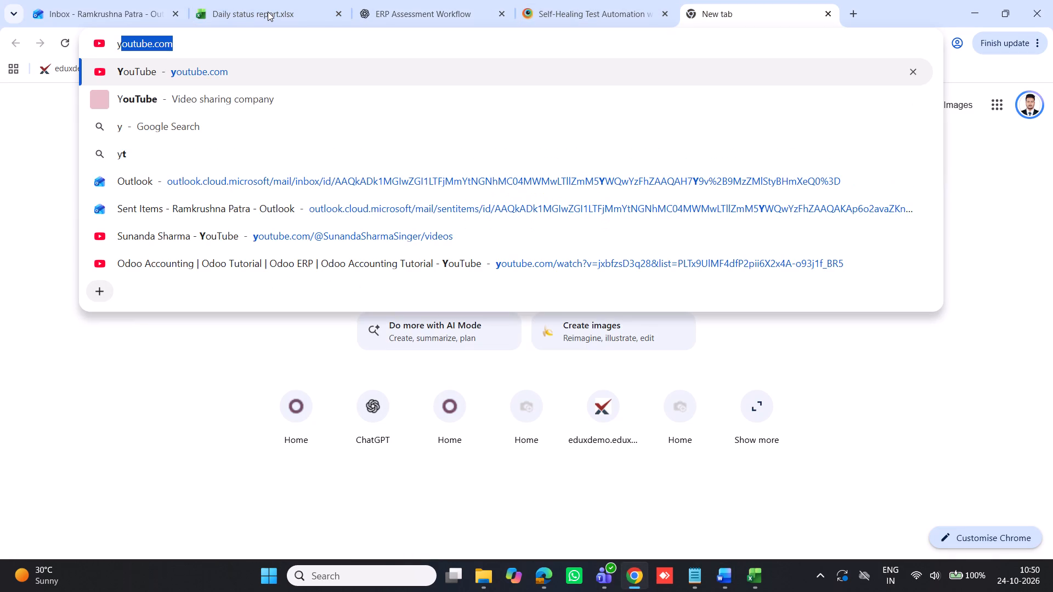
click(213, 63)
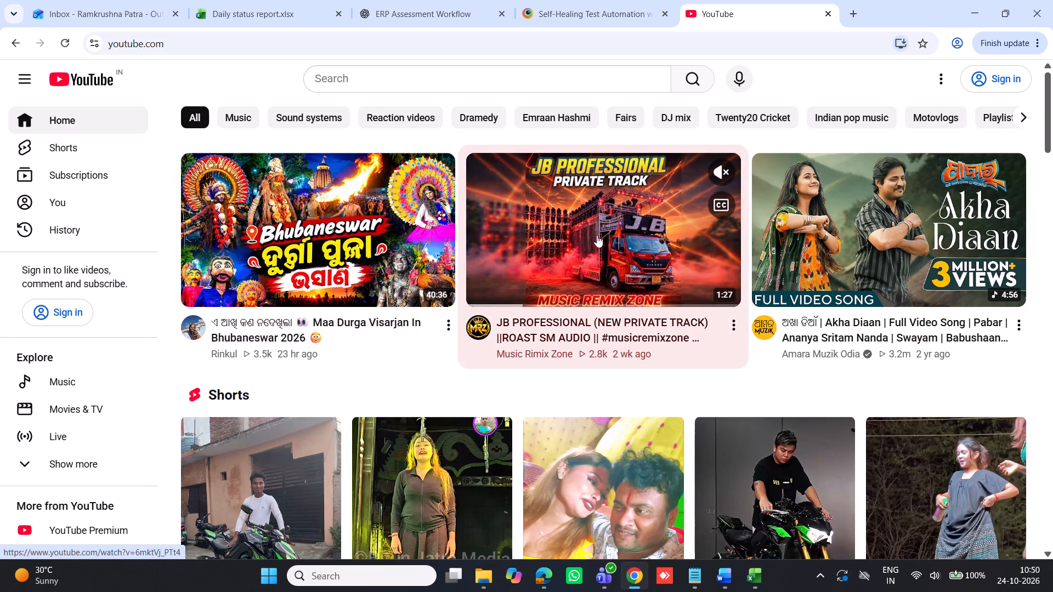
scroll(630, 286, down, 4)
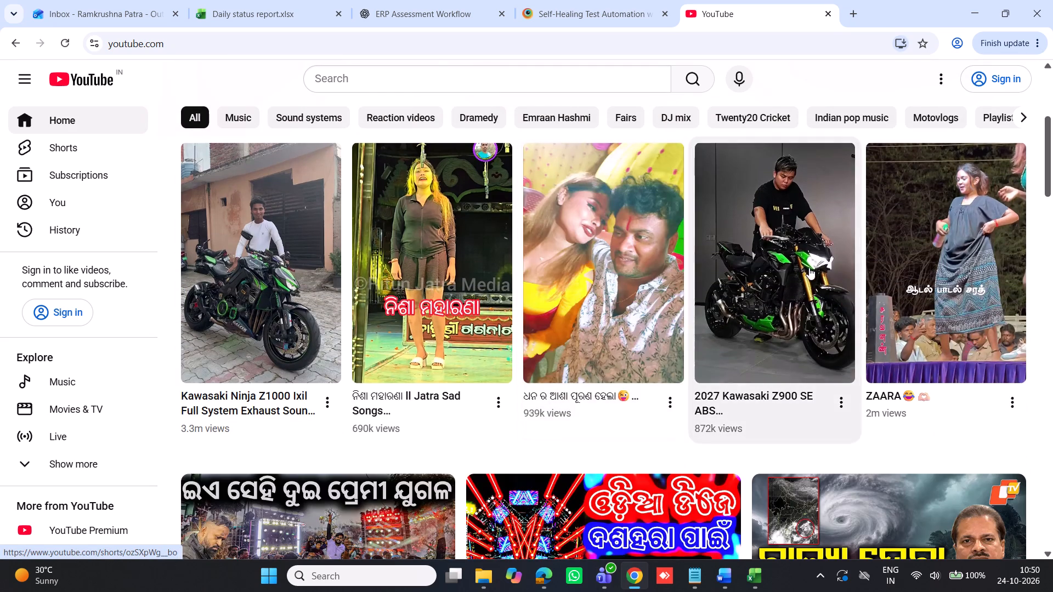
scroll(486, 418, down, 2)
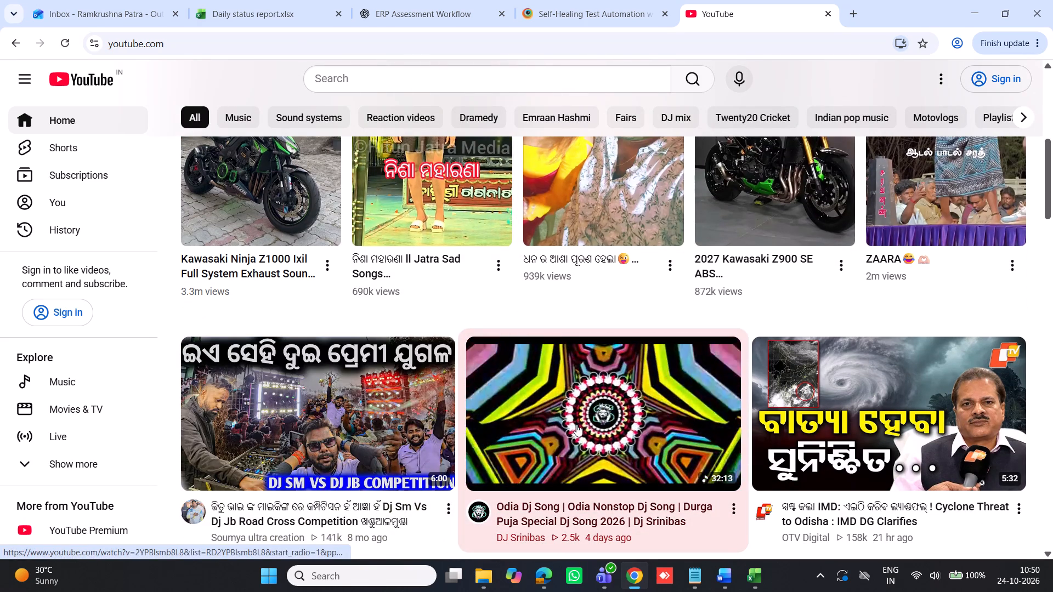
click(576, 424)
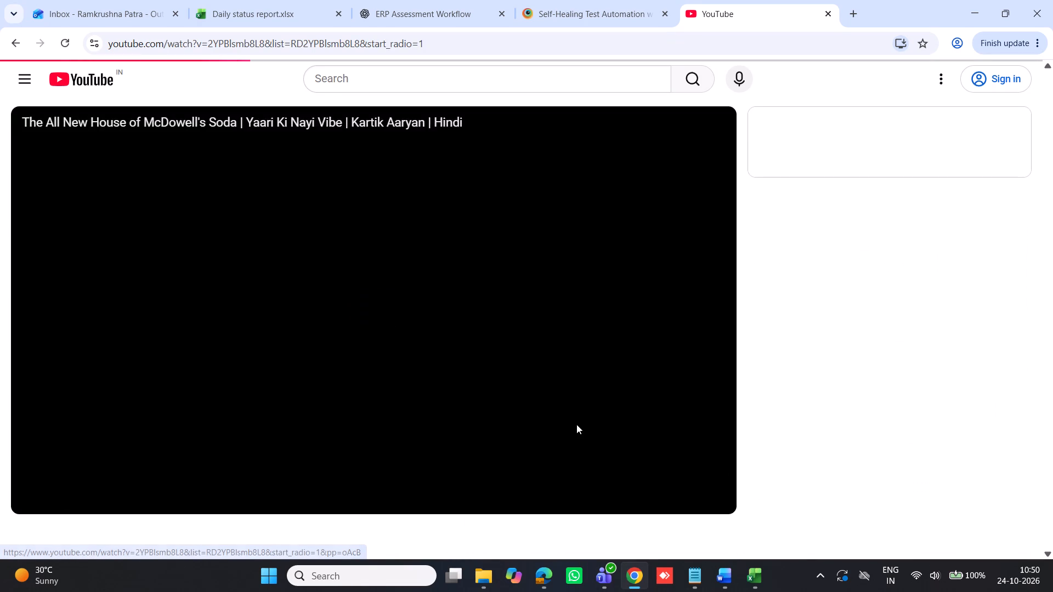
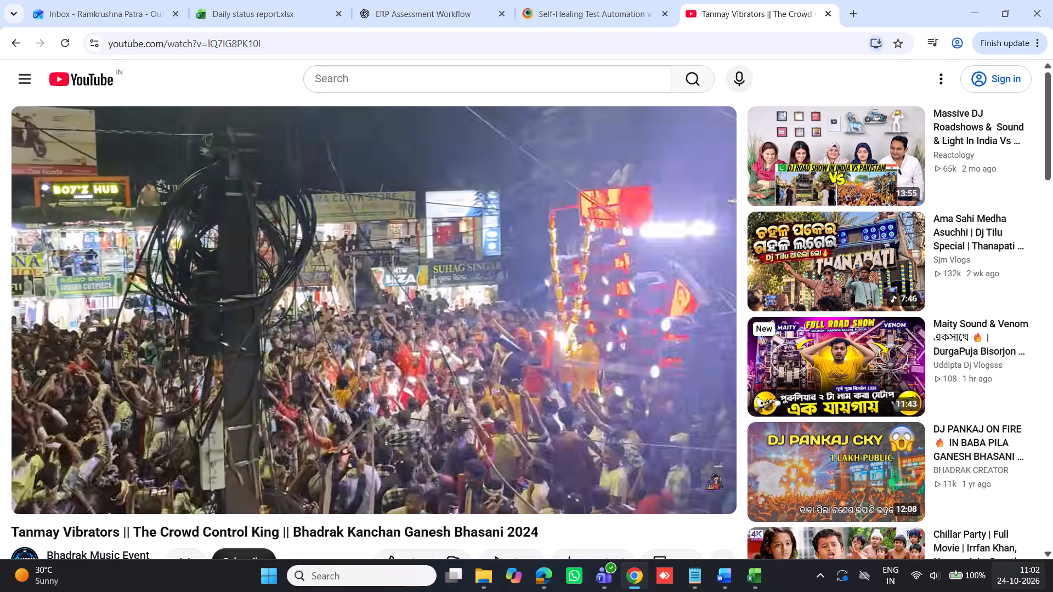
Open the system calendar and notifications to check the date and any alerts.
click(1014, 577)
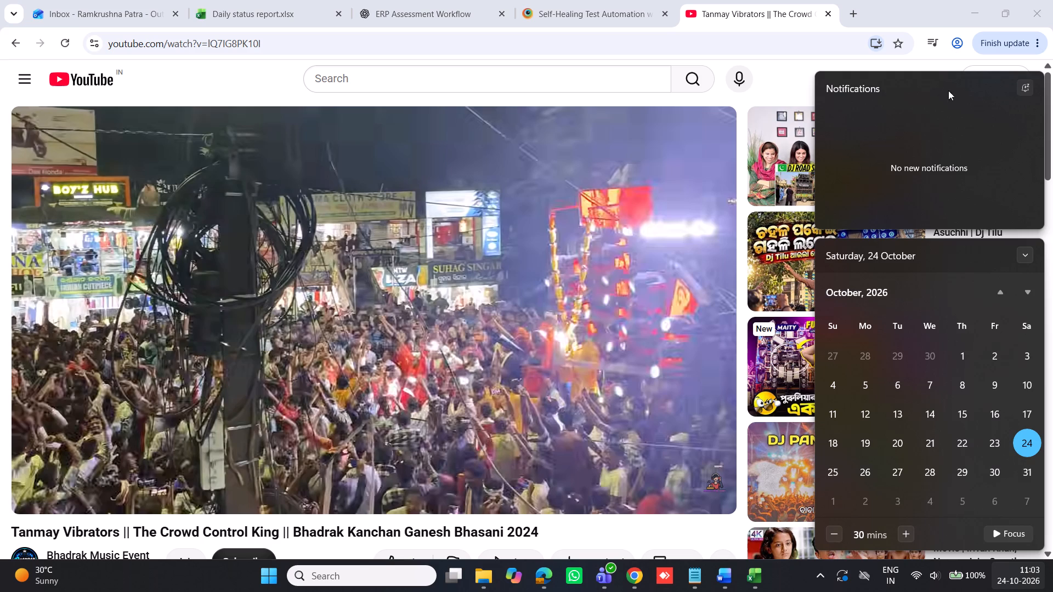
Dismiss the calendar and notifications and return to the ERP Assessment Workflow conversation in ChatGPT.
click(779, 73)
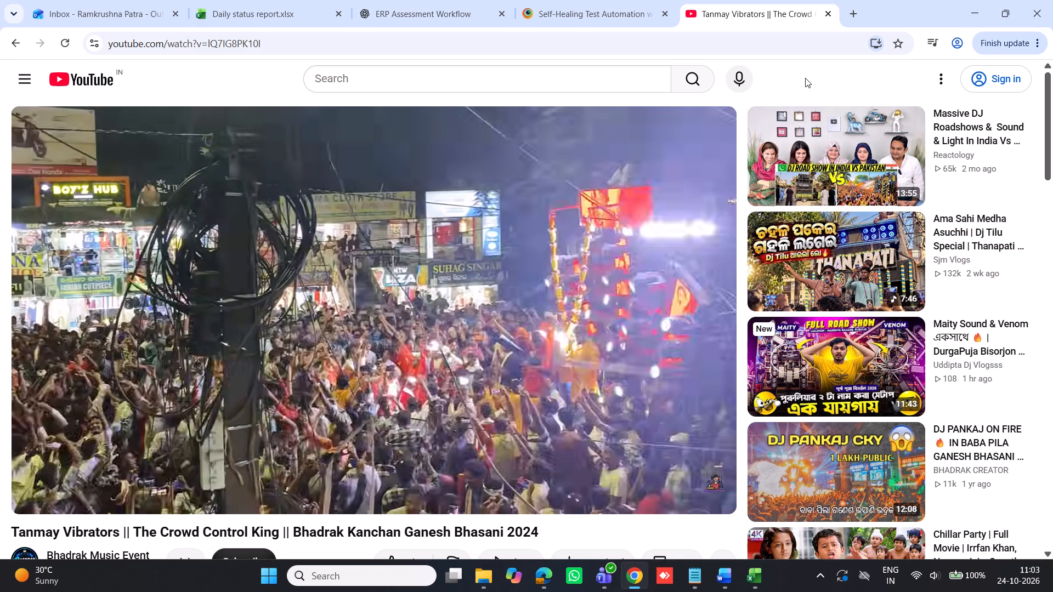
click(629, 0)
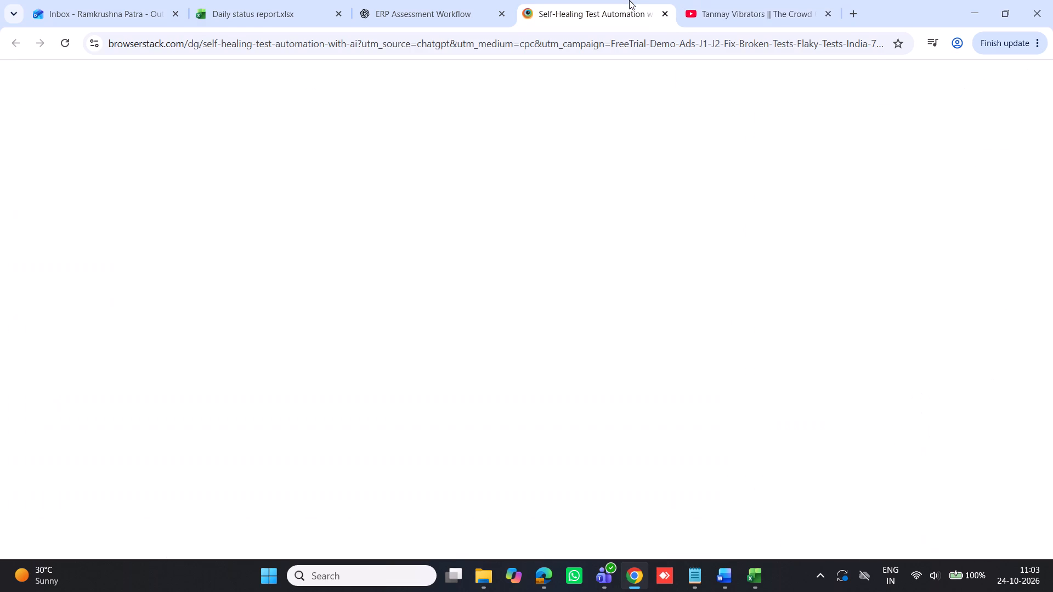
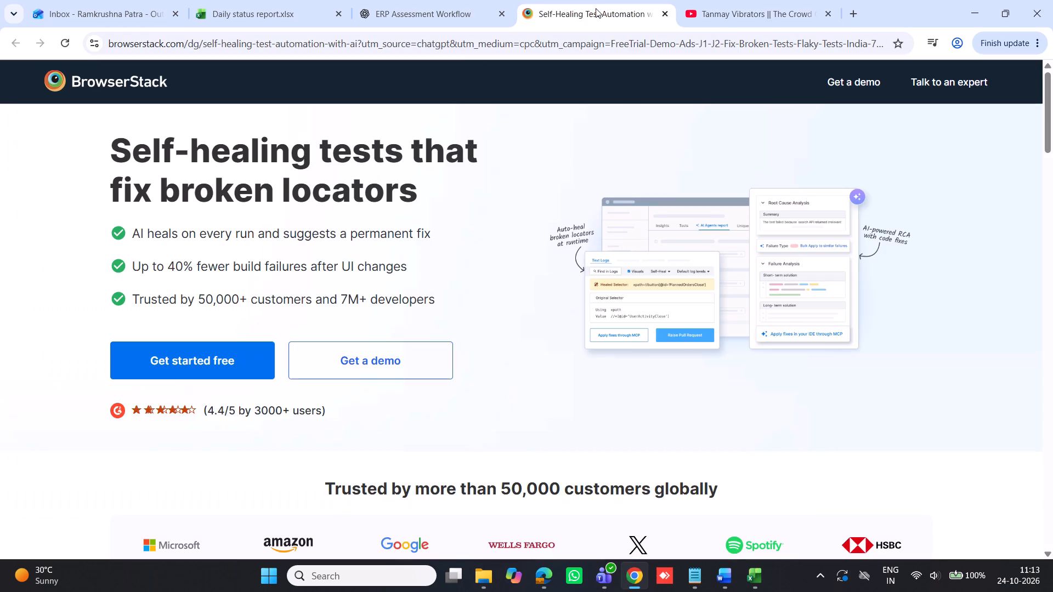
Leave the BrowserStack page, check the ERP Assessment Workflow chat, and bring up the Daily status report workbook.
click(419, 3)
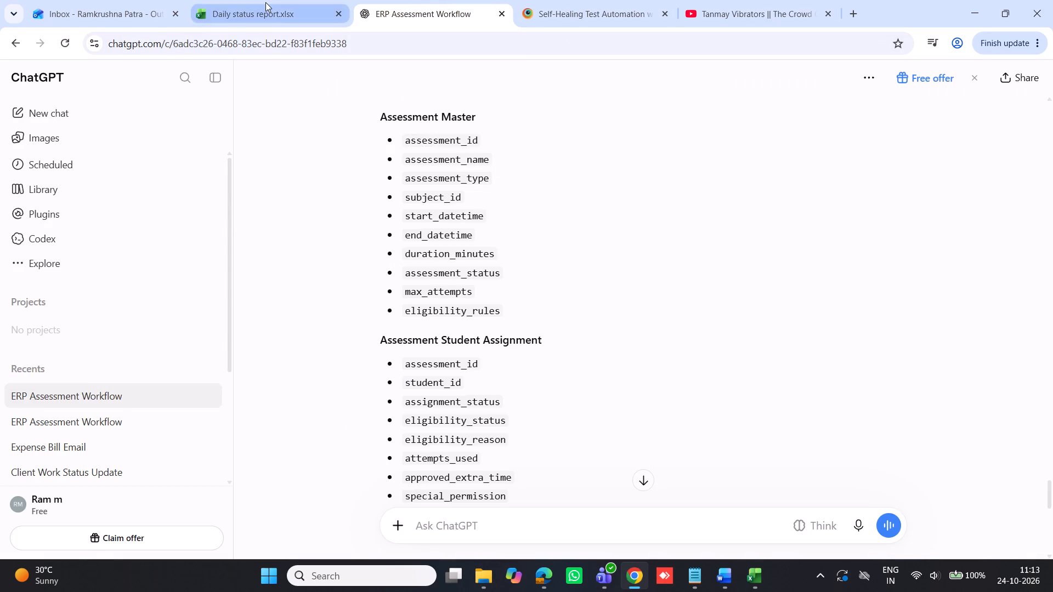
click(265, 2)
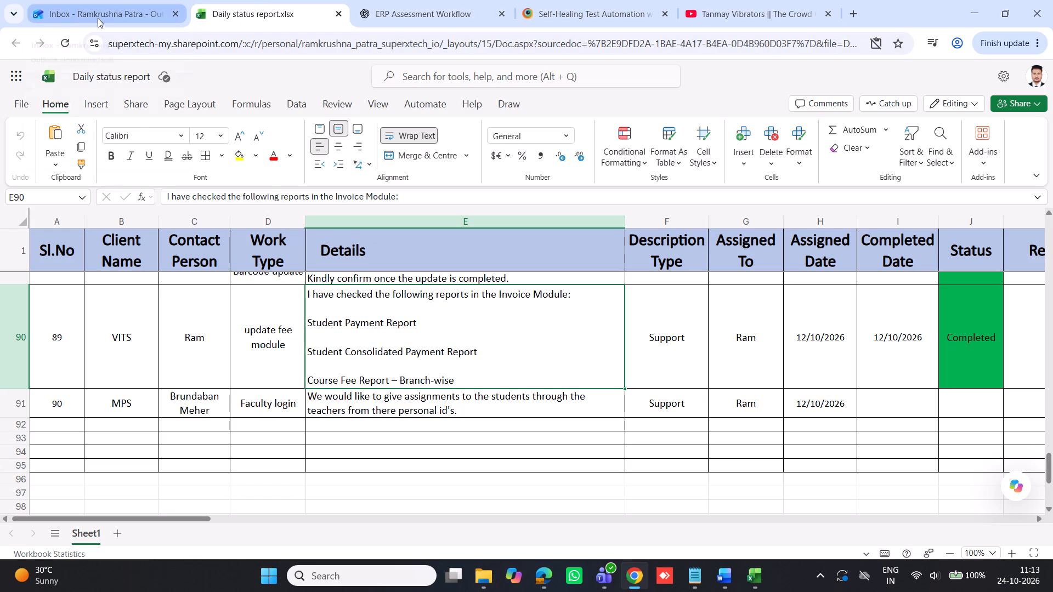
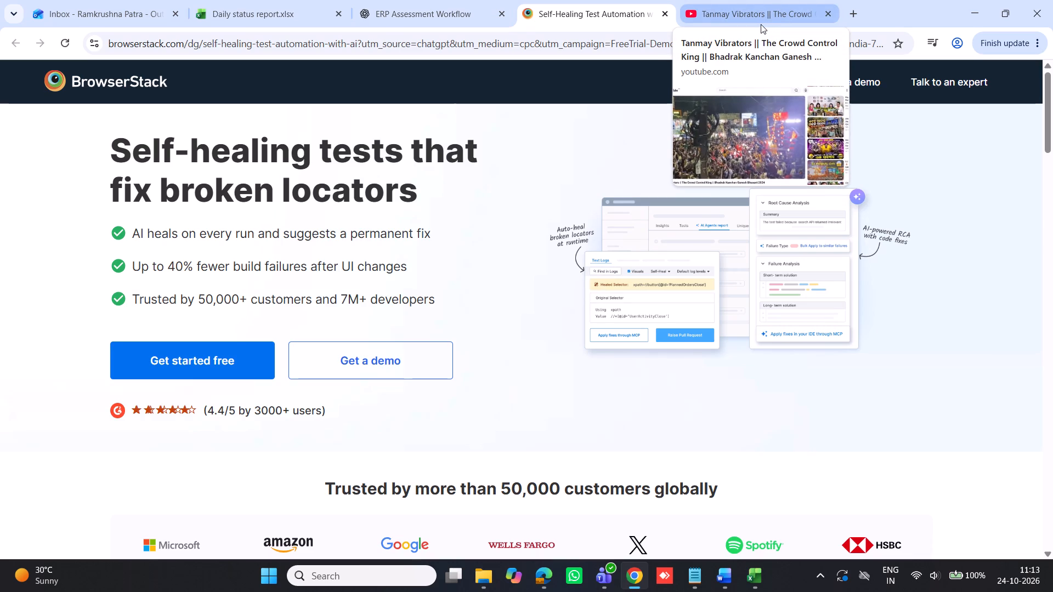
Go through the open YouTube and BrowserStack pages and return to the ERP Assessment Workflow conversation in ChatGPT.
click(756, 19)
click(590, 19)
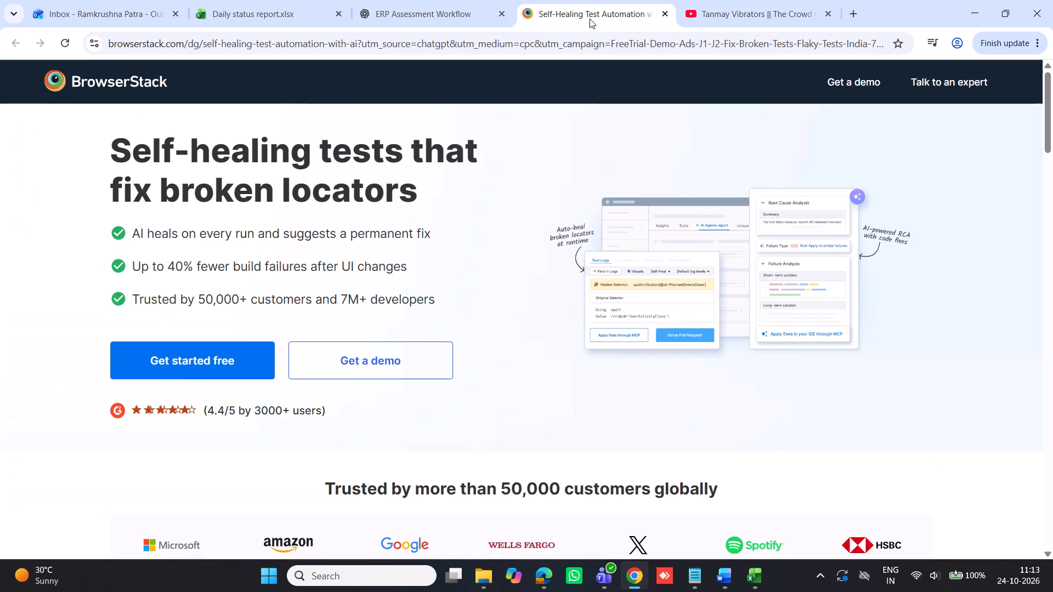
click(416, 19)
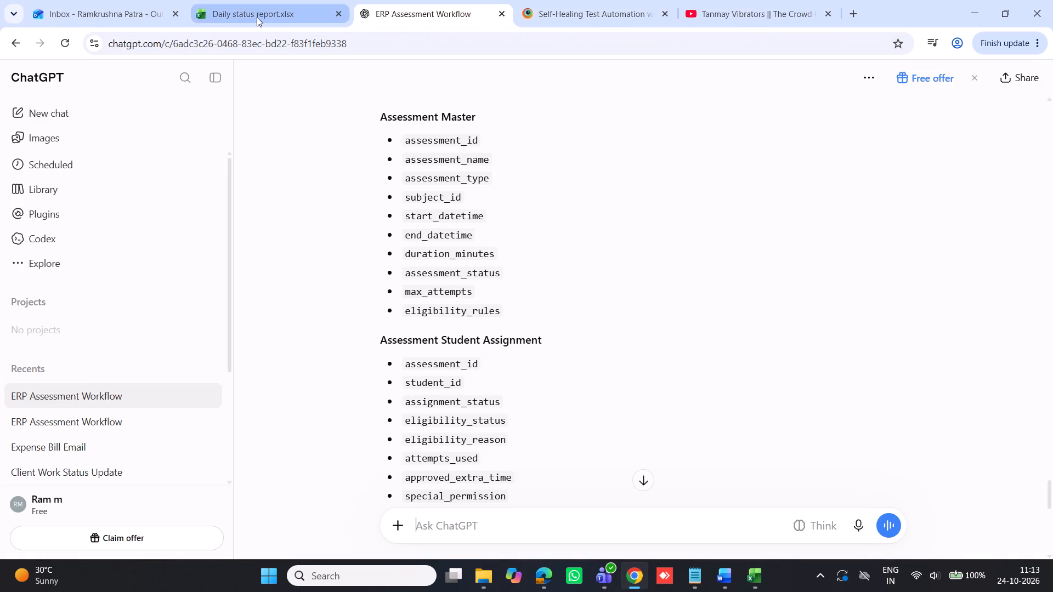
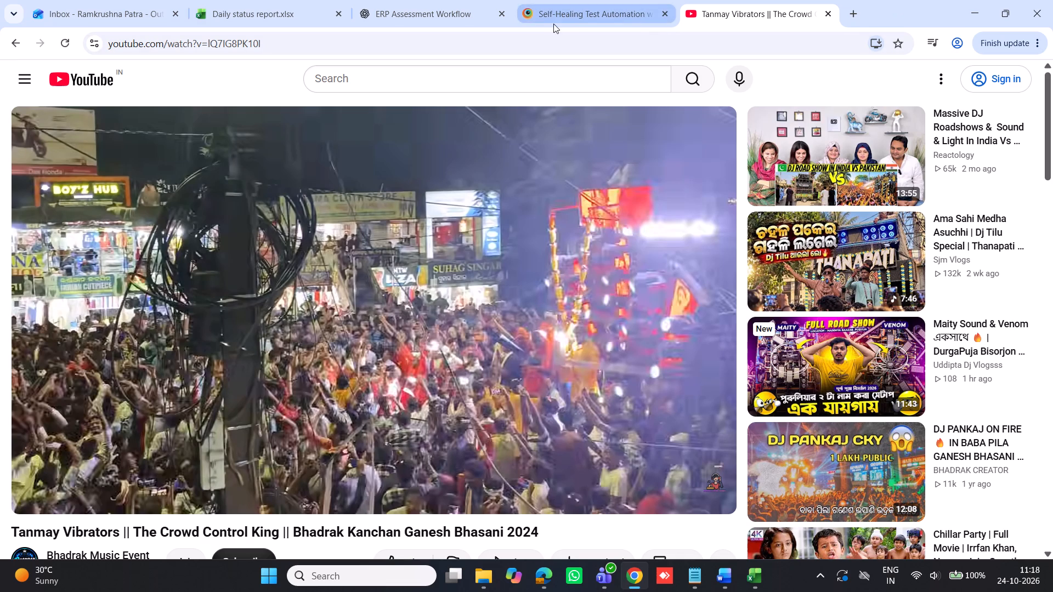
Leave the YouTube video, view the BrowserStack self-healing tests page briefly, and return to the ERP Assessment Workflow chat.
click(891, 10)
click(636, 9)
click(897, 10)
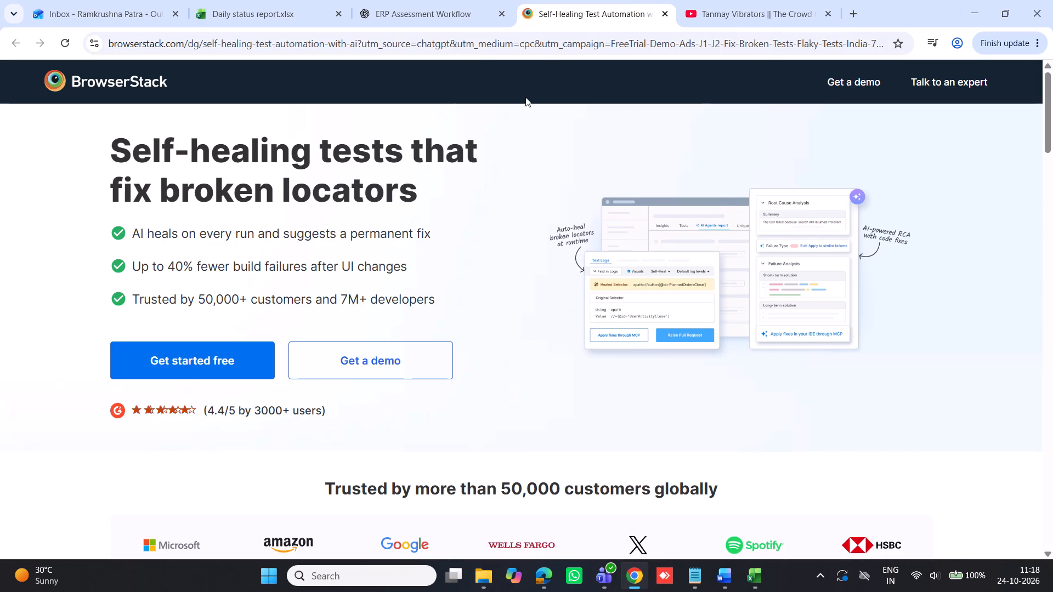
click(417, 12)
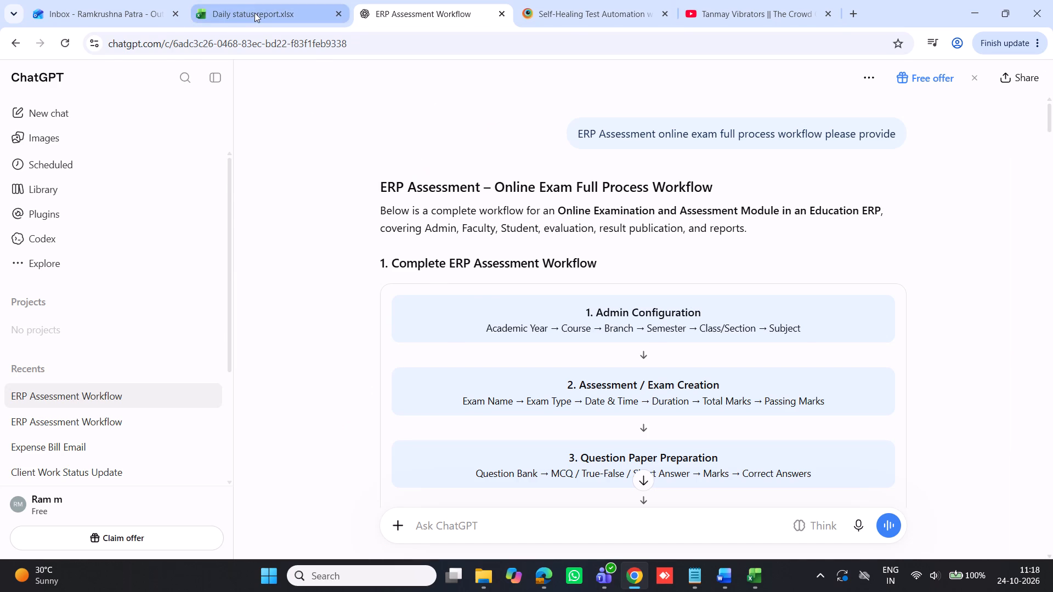
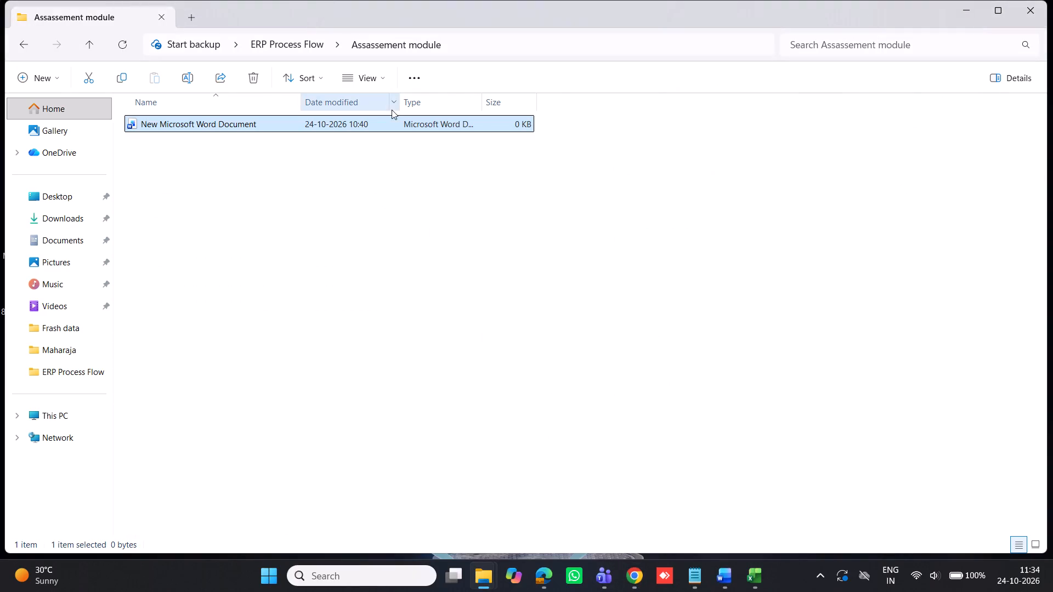
Browse the Assignment Module folder, and open the ERP Student Admission & Registration Process document from the Student Management Process folder.
click(20, 42)
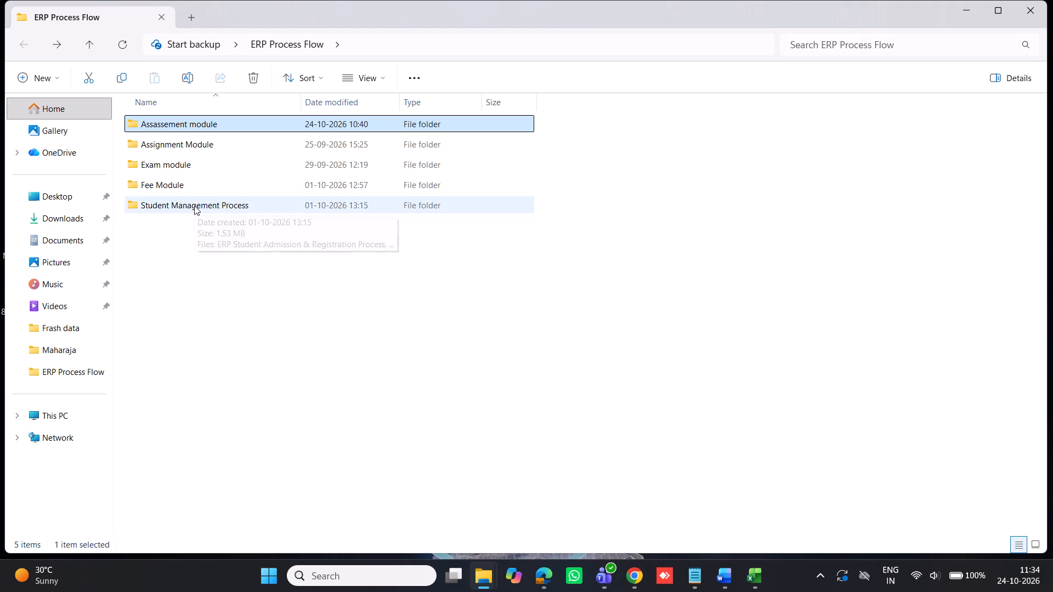
double_click(175, 149)
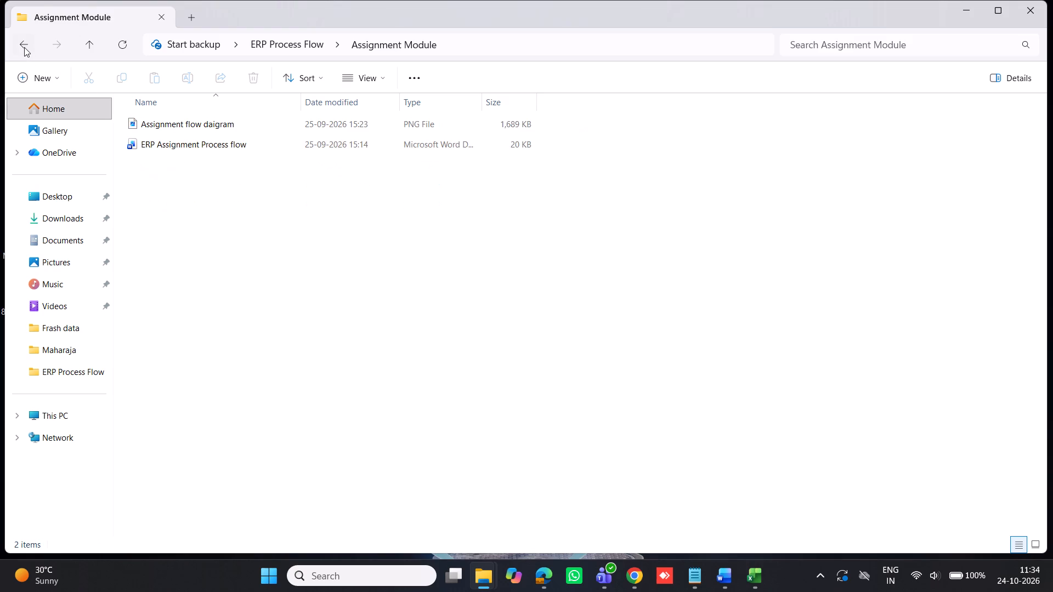
click(24, 47)
double_click(178, 203)
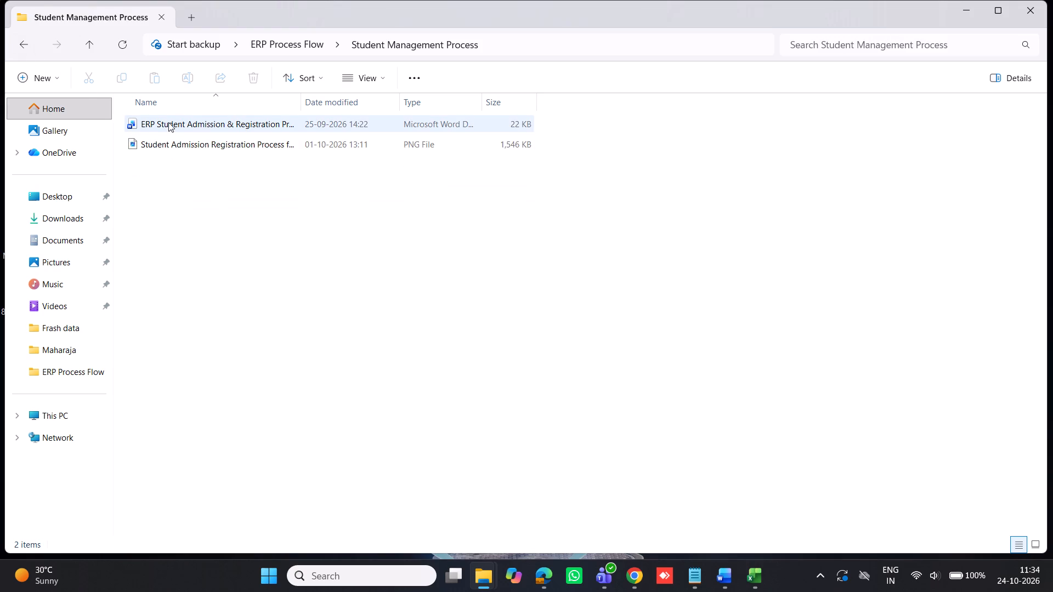
double_click(168, 122)
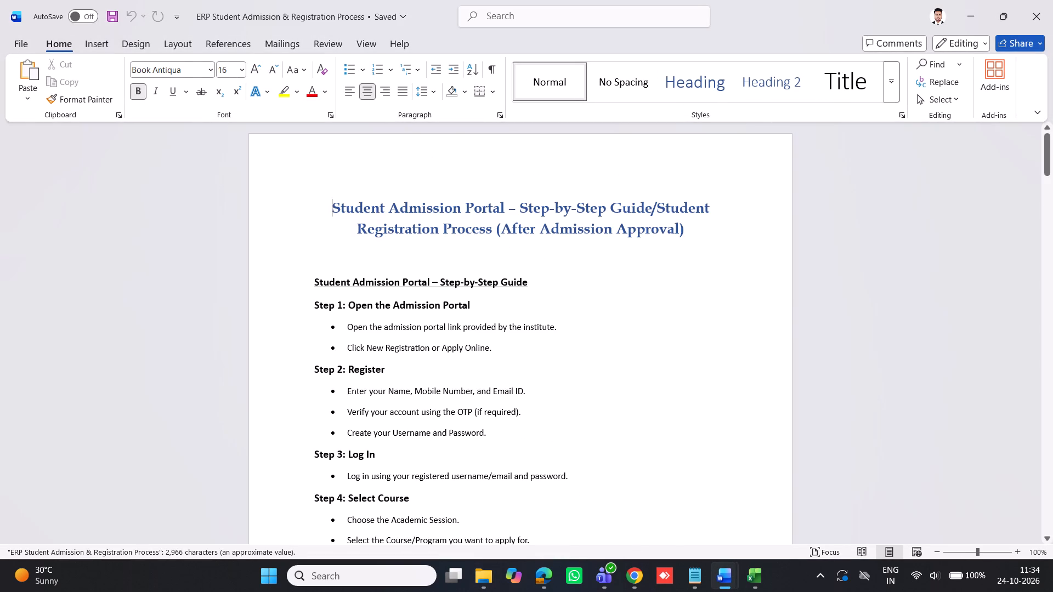
Skim the admission portal guide from the title through Step 5: Fill Personal Details, and return to the title.
scroll(535, 344, down, 1)
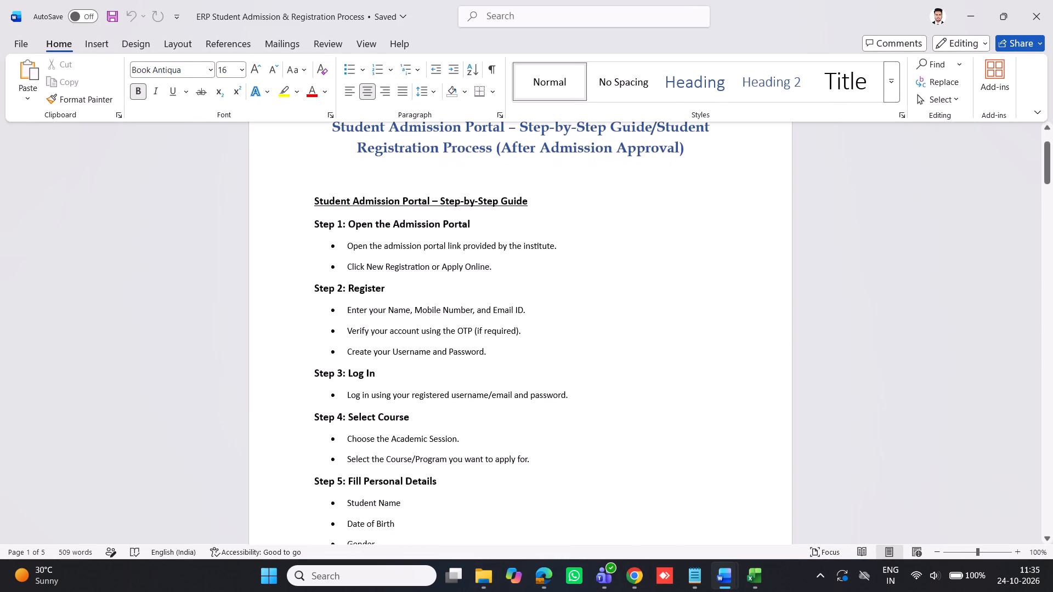
scroll(535, 344, down, 2)
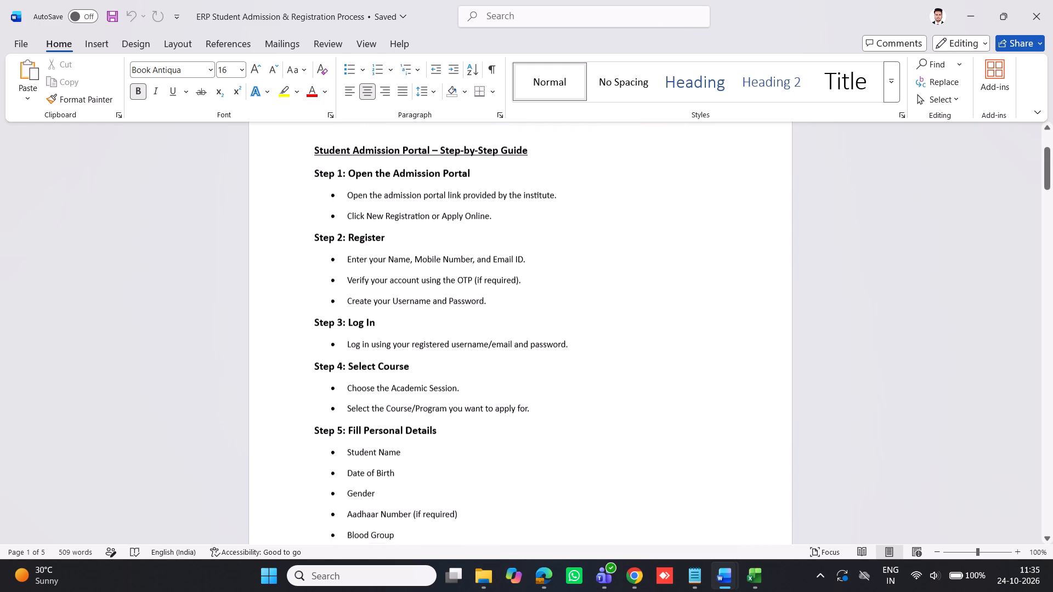
scroll(535, 344, down, 1)
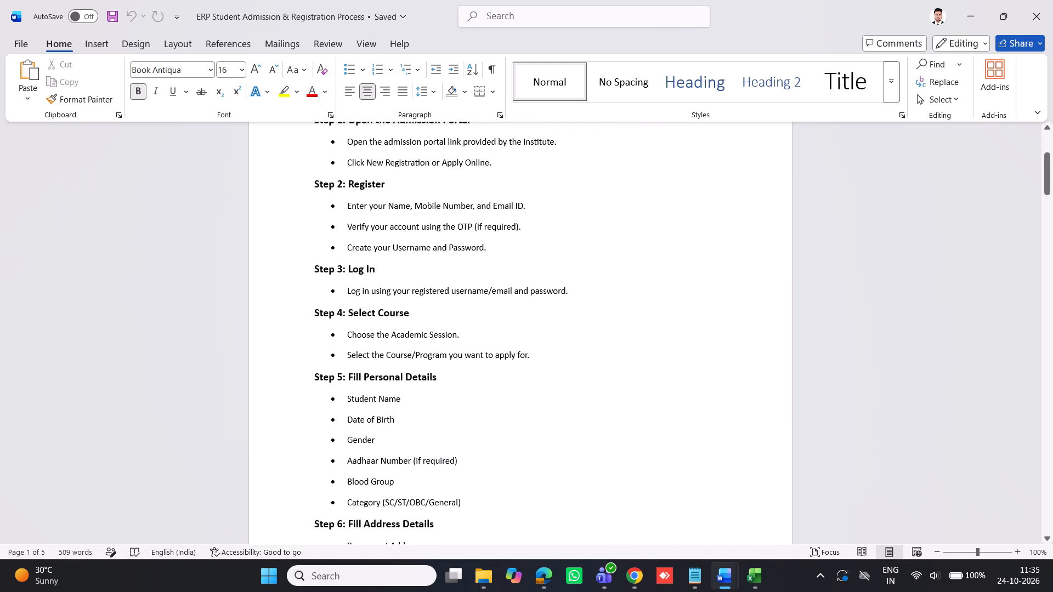
key(Up)
key(Up)
key(Up)
key(Up)
key(Up)
key(Up)
key(Up)
key(Up)
key(Up)
key(Up)
key(Up)
key(Up)
key(Up)
key(Up)
click(578, 231)
key(Up)
key(Up)
key(Up)
key(Up)
key(Up)
key(Up)
key(Up)
key(Up)
key(Up)
key(Up)
key(Up)
key(Up)
key(Up)
key(Up)
key(Up)
key(Up)
key(Up)
key(Up)
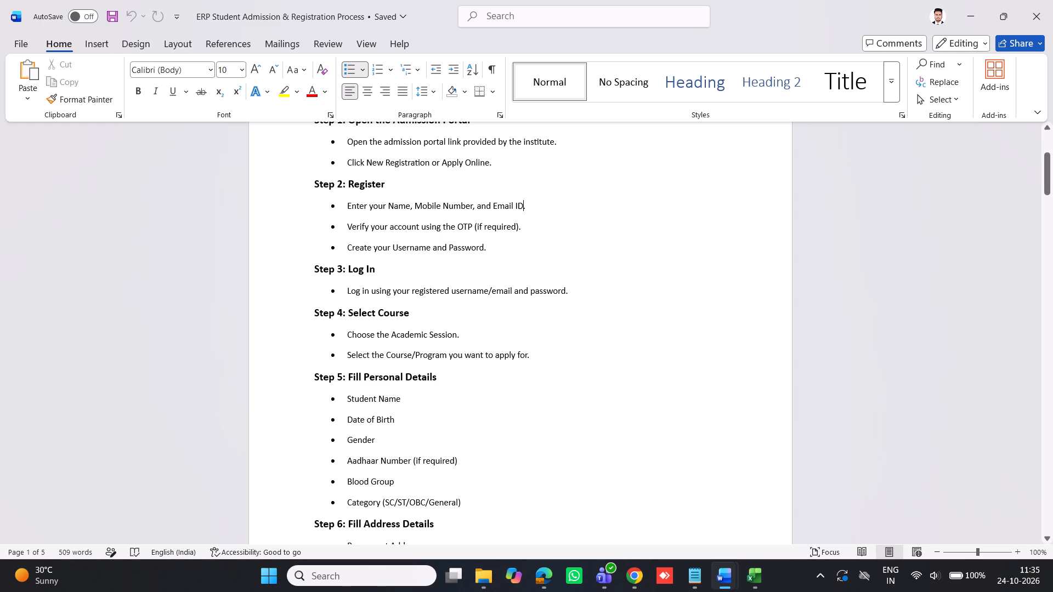
key(Up)
key(Up)
key(Up)
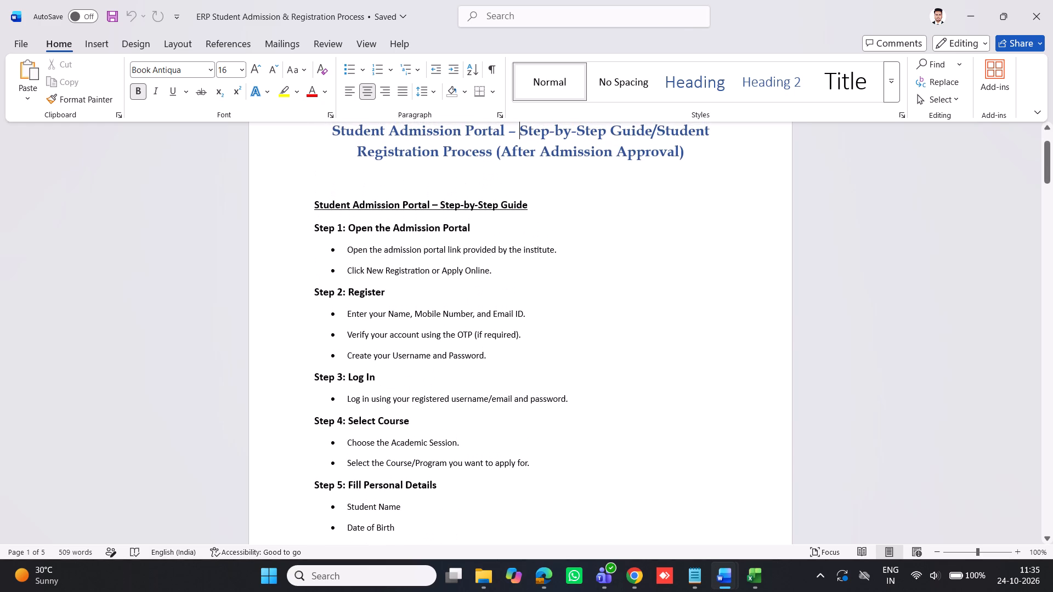
key(Down)
key(Down)
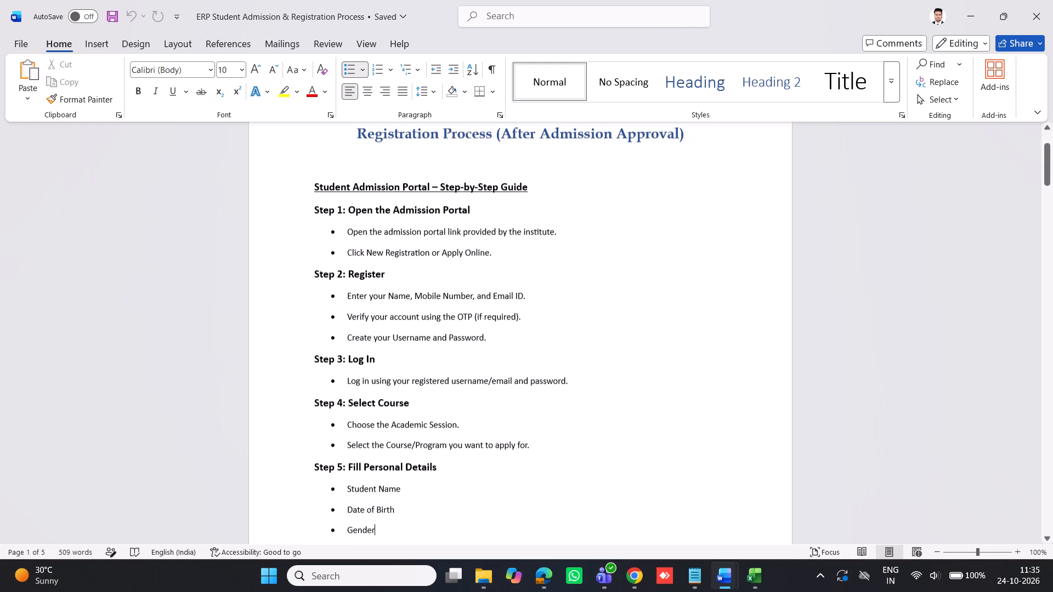
key(Down)
key(Down)
key(Down)
key(Down)
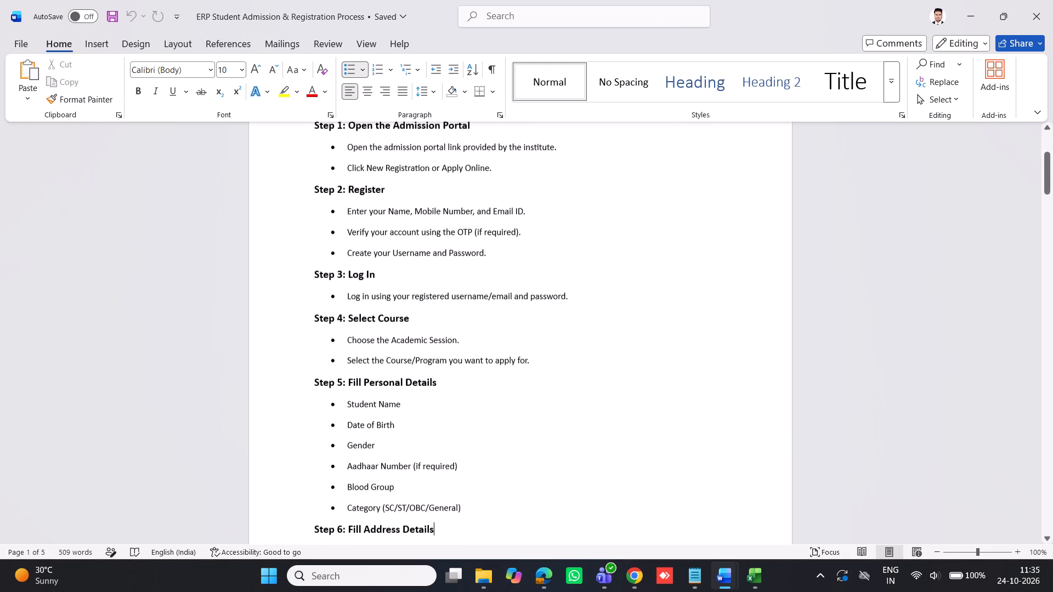
key(Down)
key(Down)
key(Down)
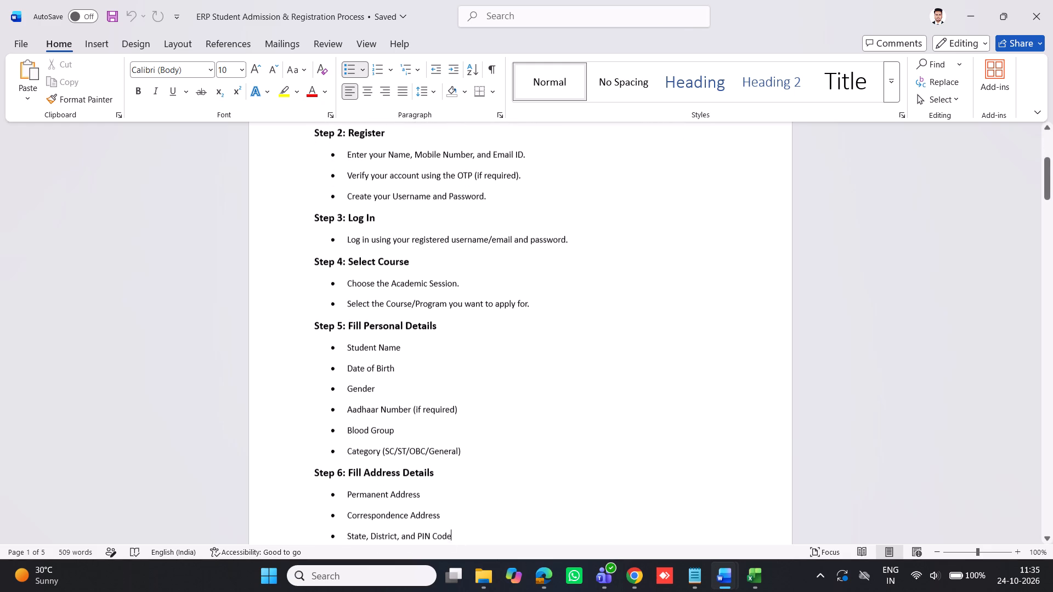
key(Down)
key(Down)
key(Down)
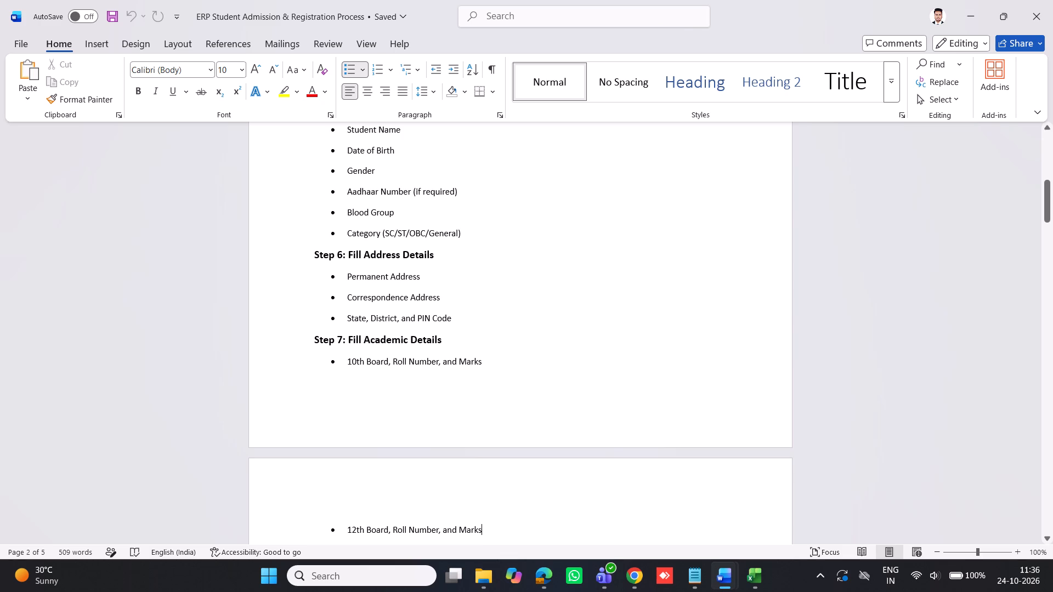
key(Down)
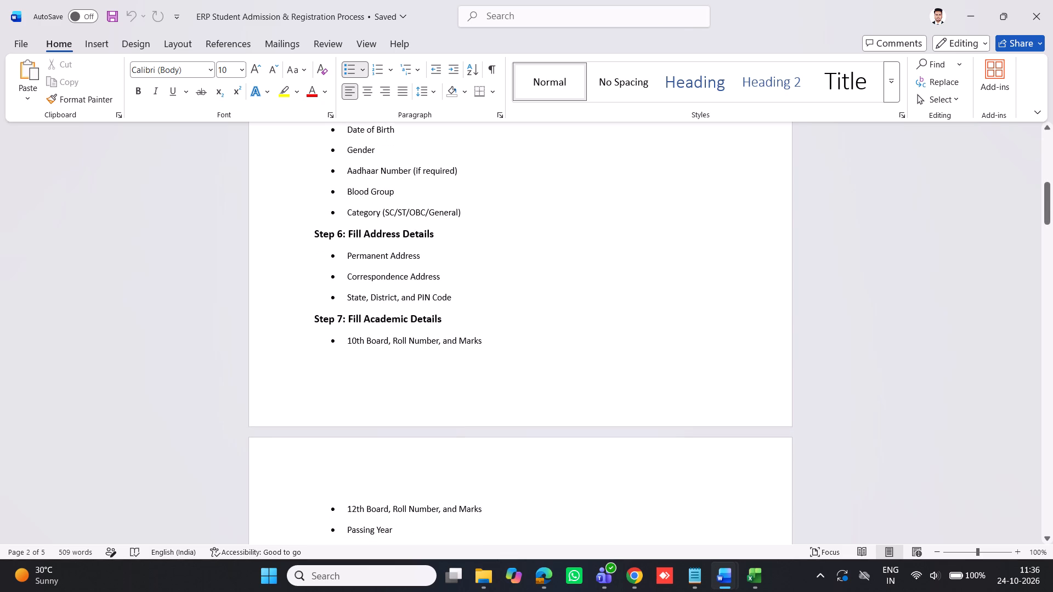
key(Down)
key(Down)
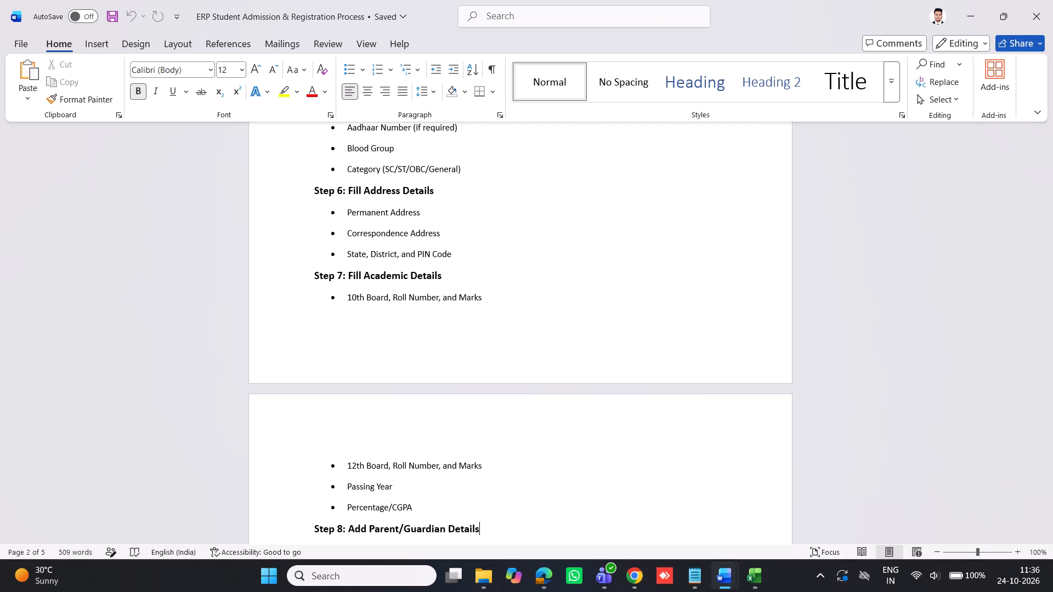
key(Down)
key(Down)
key(Down)
key(Down)
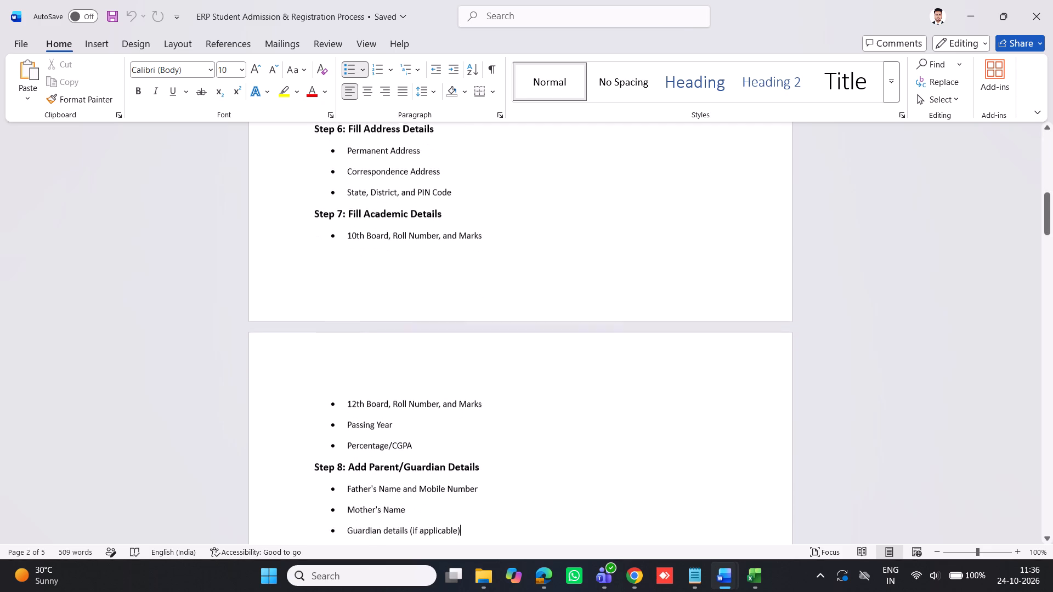
key(Down)
key(Down)
key(Down)
key(Down)
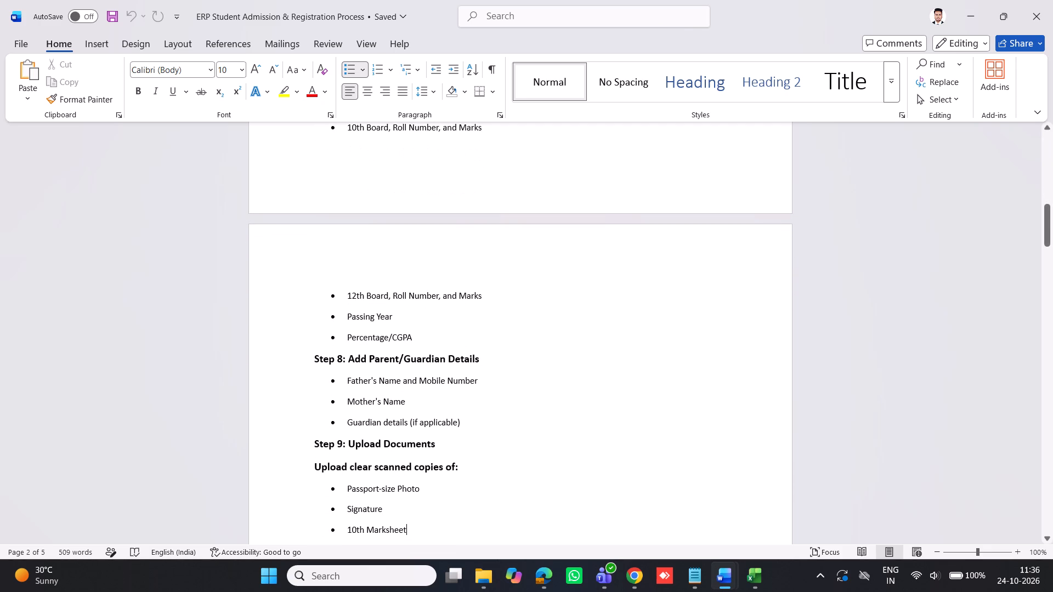
Go back through the admission guide from Step 9: Upload Documents to the guide's title.
key(Up)
key(Up)
key(Up)
key(Up)
key(Up)
key(Up)
key(Up)
key(Up)
key(Up)
key(Up)
key(Up)
key(Up)
key(Up)
key(Up)
key(Up)
key(Up)
key(Up)
key(Up)
key(Up)
key(Up)
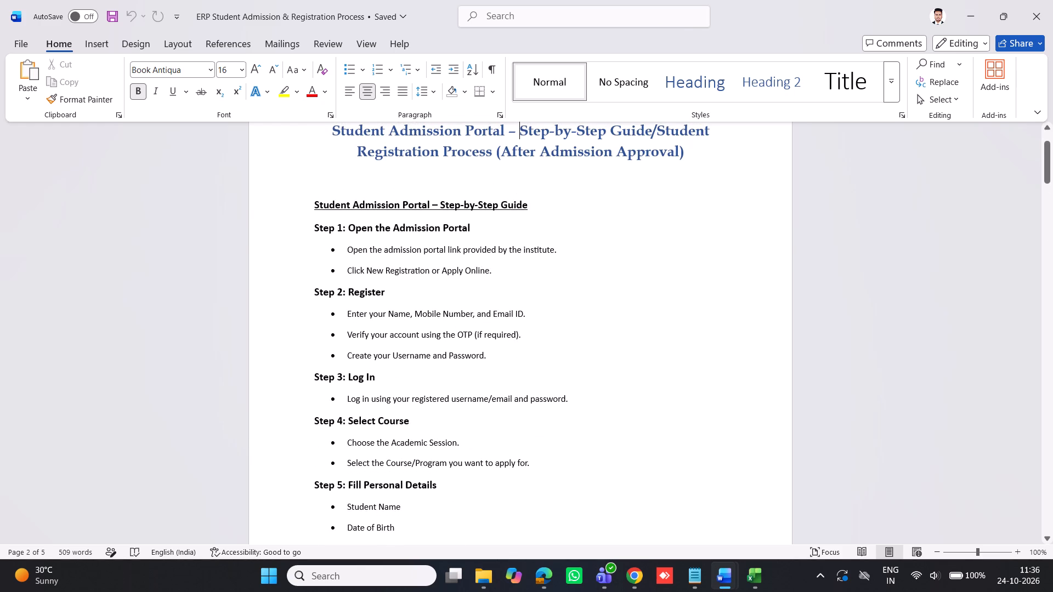
key(Up)
key(Down)
key(Up)
key(Up)
key(Up)
key(Up)
key(Up)
key(Up)
key(Up)
key(Up)
key(Up)
key(Up)
key(Up)
key(Up)
key(Up)
key(Up)
key(Up)
key(Up)
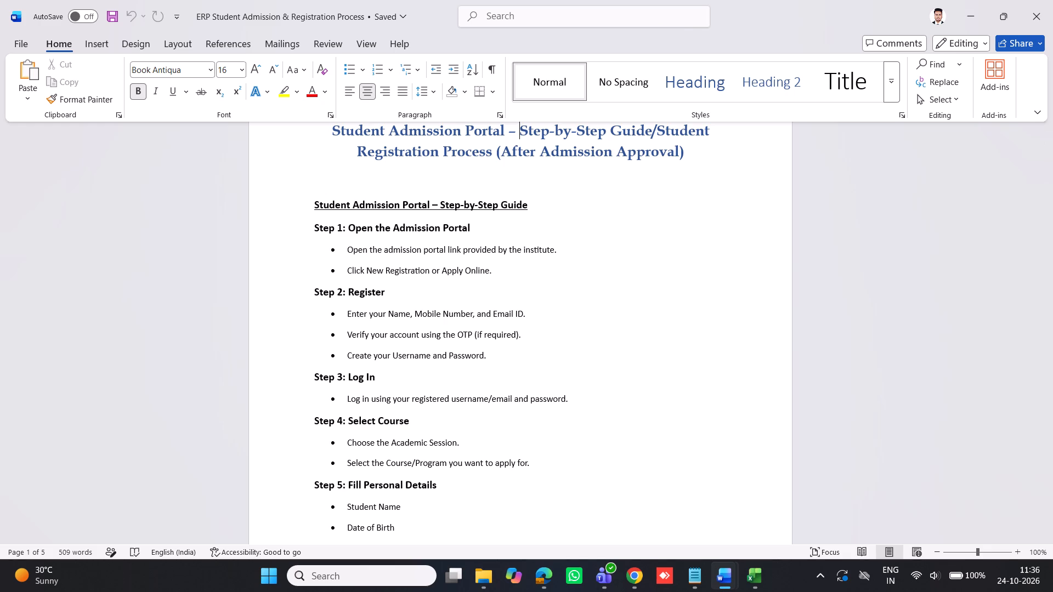
Re-read the guide from the title through Step 8: Add Parent/Guardian Details.
key(Down)
key(Down)
key(Down)
key(Down)
key(Down)
key(Down)
key(Down)
key(Down)
key(Down)
key(Down)
key(Down)
key(Down)
key(Down)
key(Down)
key(Down)
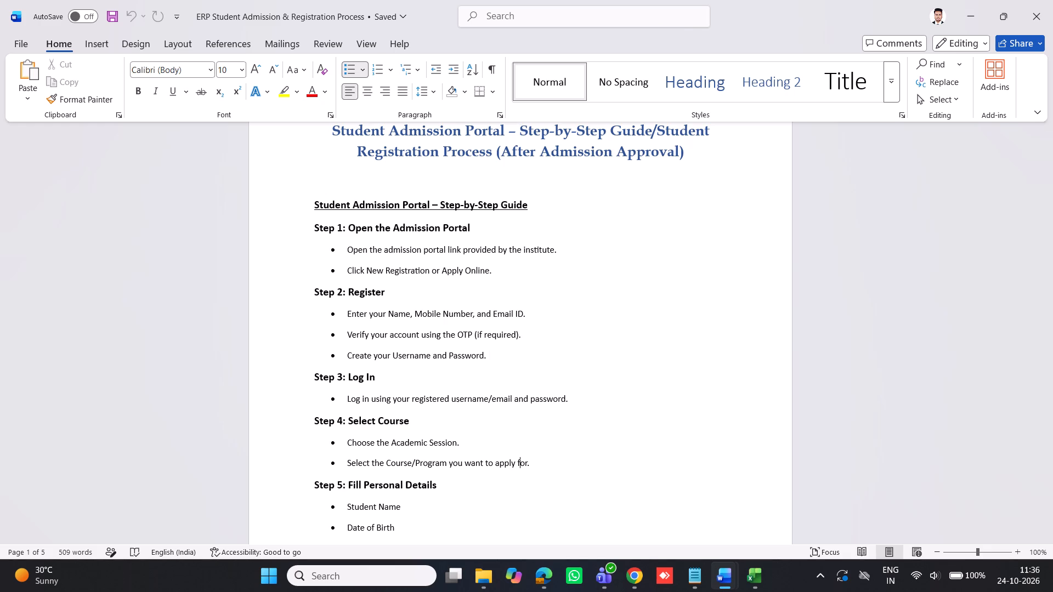
key(Down)
key(Down)
key(Down)
key(Down)
key(Down)
key(Down)
key(Down)
key(Down)
key(Down)
key(Down)
key(Down)
key(Down)
key(Down)
key(Down)
key(Down)
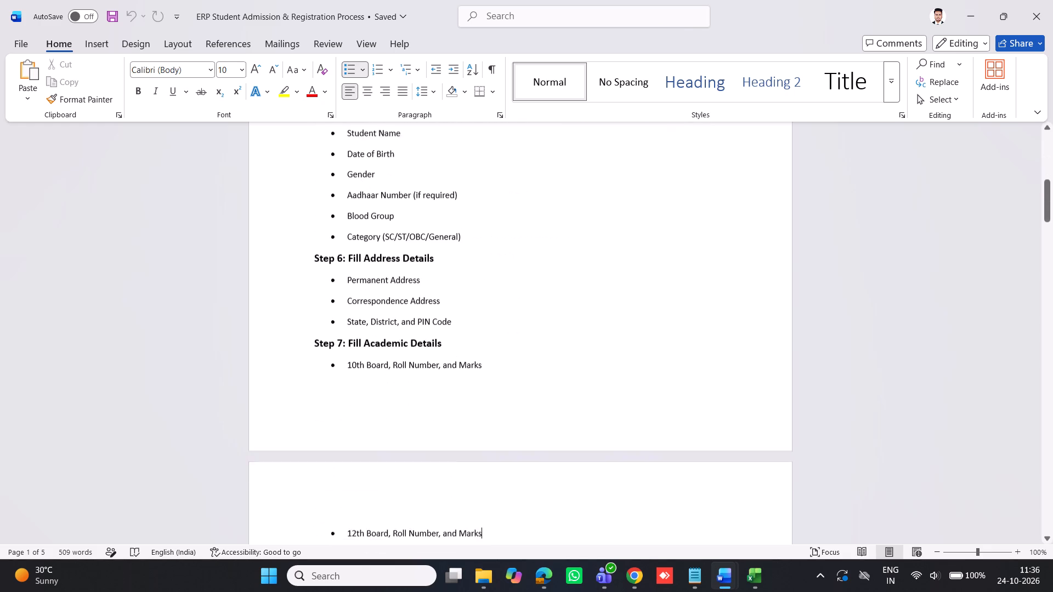
key(Down)
key(Down)
key(Down)
key(Down)
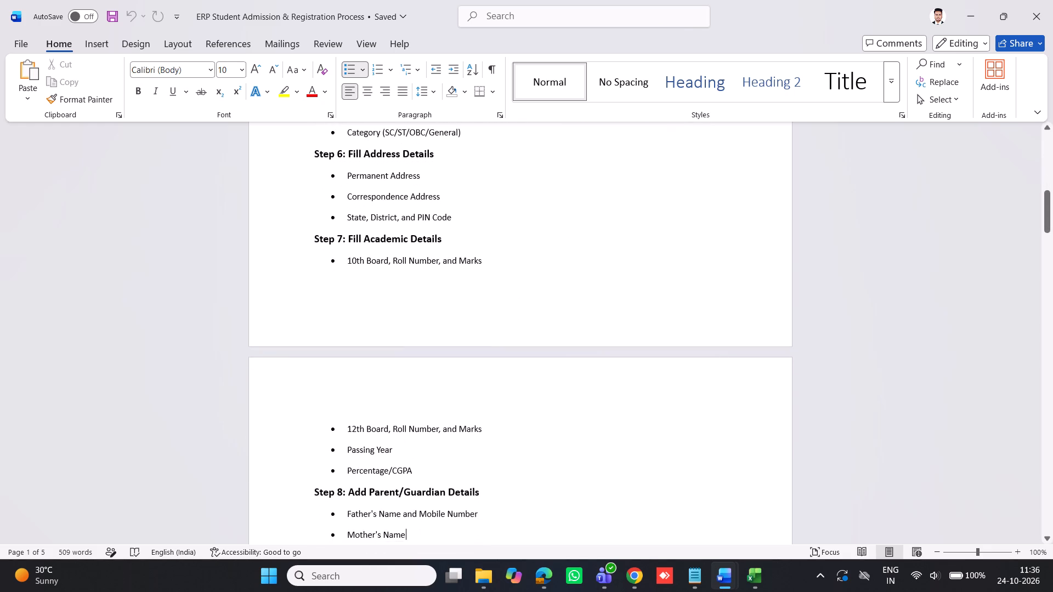
key(Down)
Read the required scanned copies in Step 9: Upload Documents and the instructions in Step 10: Review and Submit.
key(Down)
key(Down)
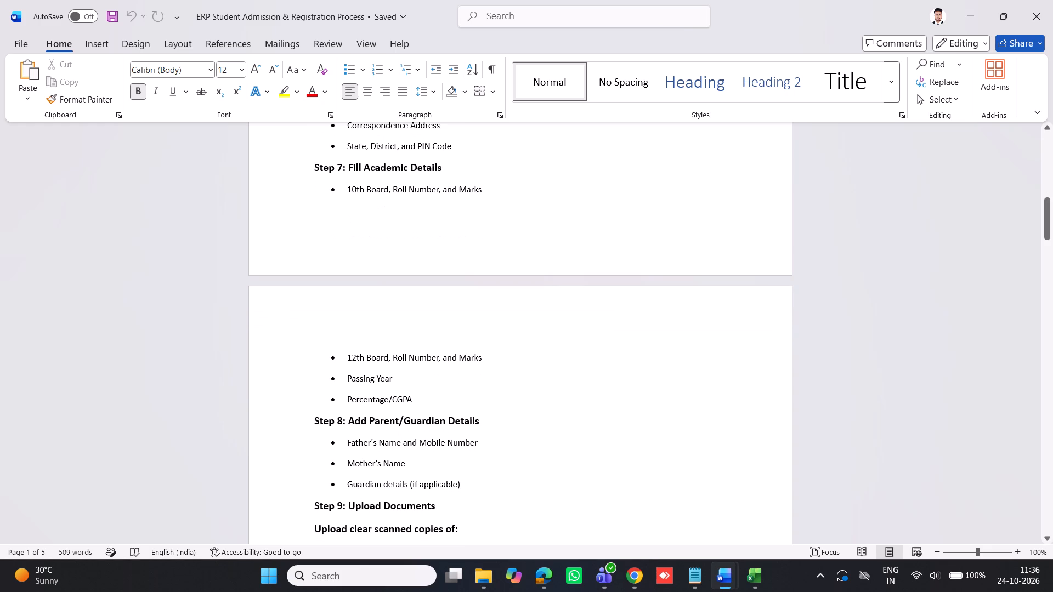
key(Down)
key(Down)
key(Down)
key(Down)
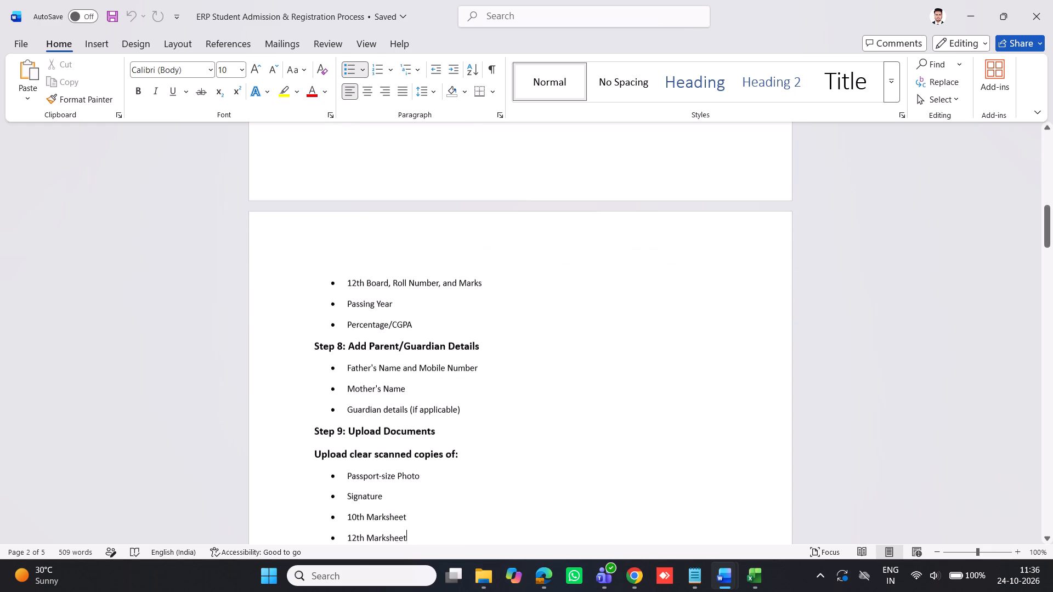
key(Down)
key(Down)
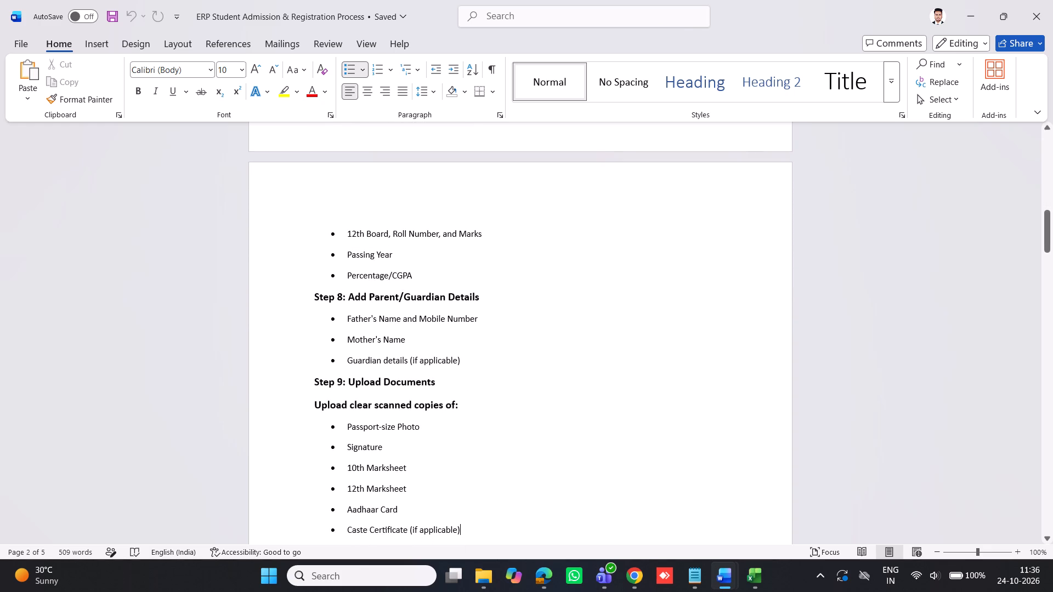
key(Down)
key(Down)
key(Down)
key(Down)
key(Down)
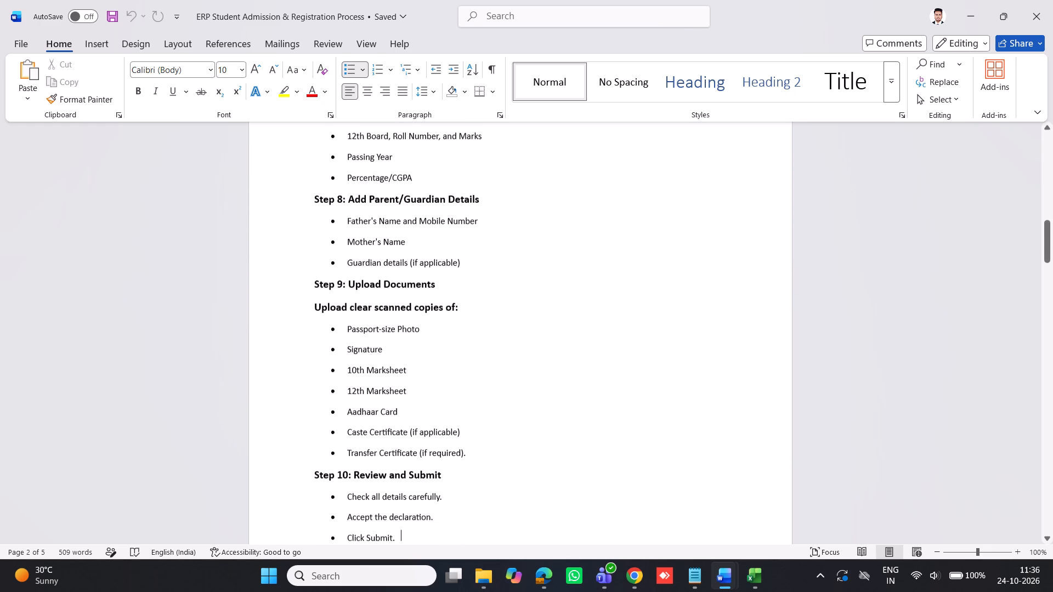
Read Step 11: Registration Fee Payment, covering the displayed details, the payment options and what happens after successful payment.
key(Down)
key(Down)
key(Down)
key(Down)
key(Down)
key(Down)
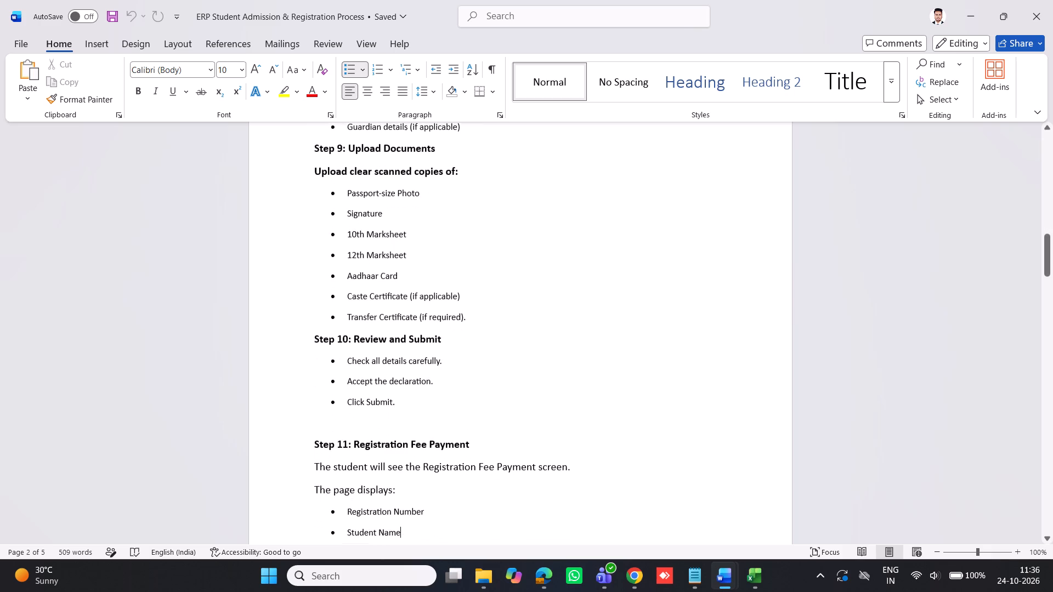
key(Down)
key(Down)
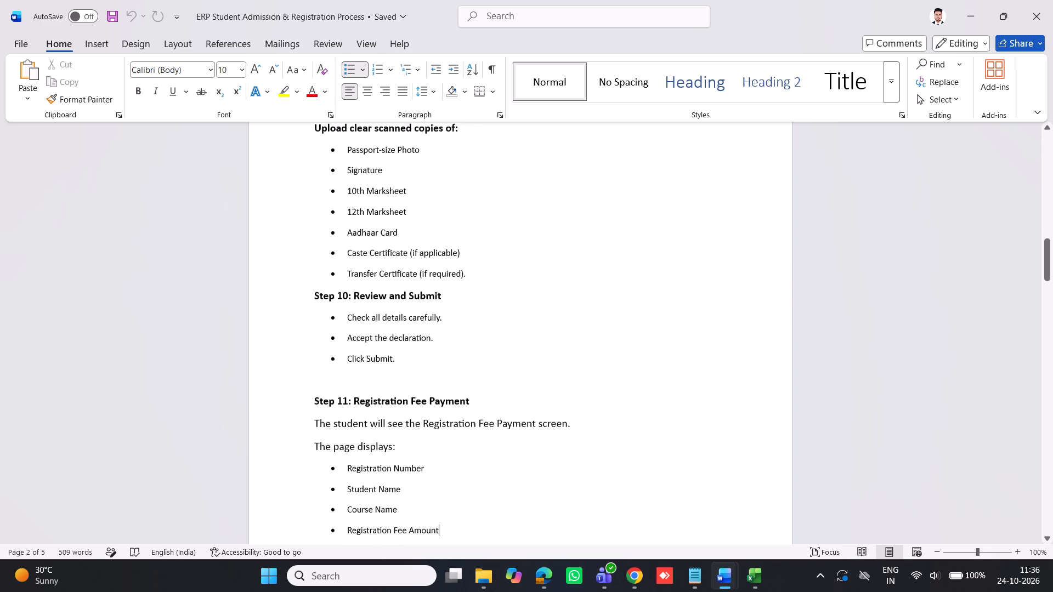
key(Down)
key(Down)
key(Down)
key(Down)
key(Down)
key(Down)
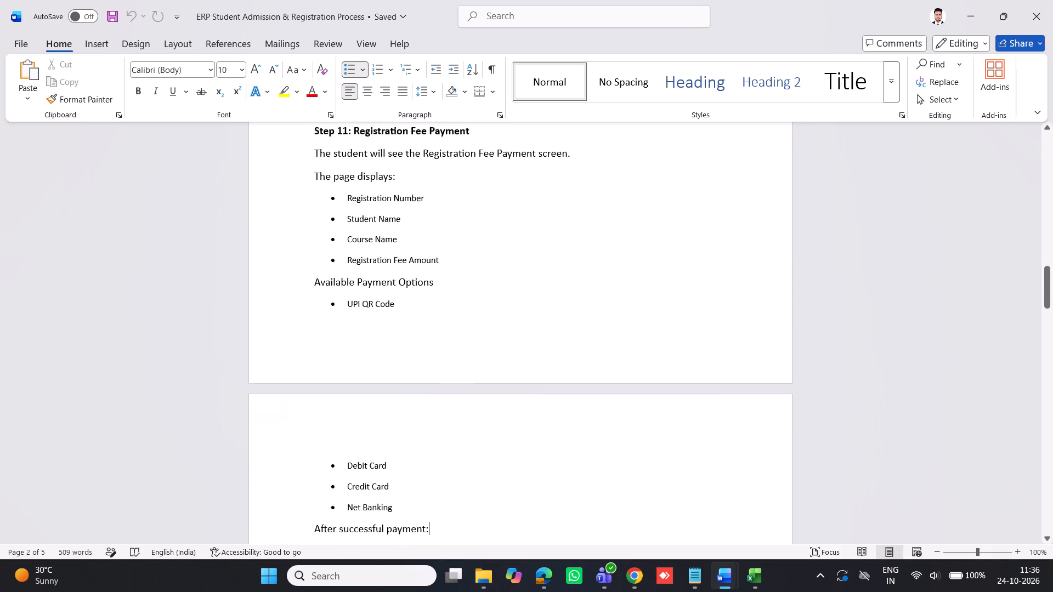
key(Down)
key(Down)
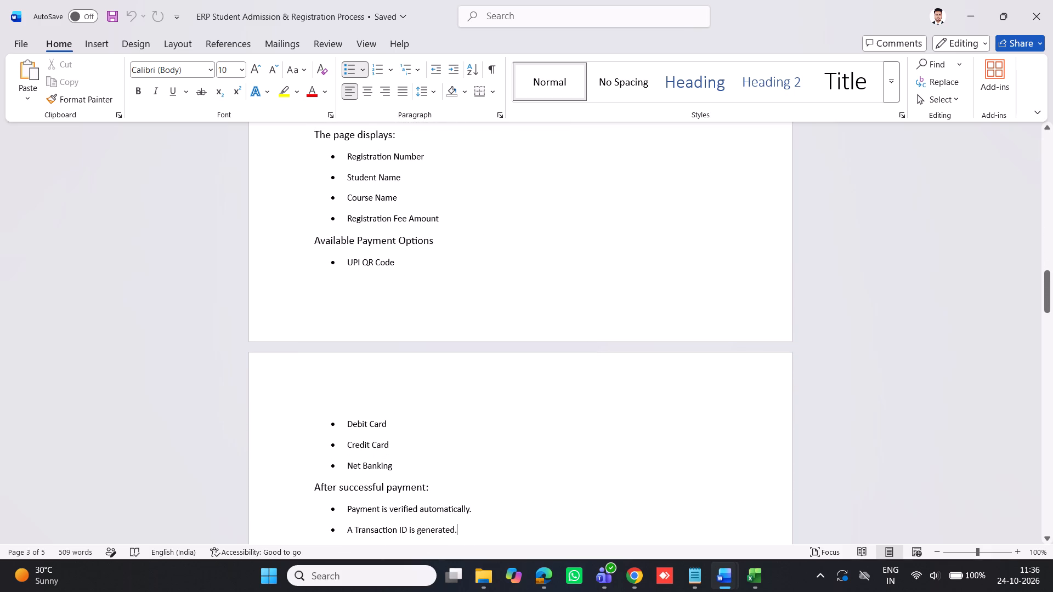
key(Down)
key(Down)
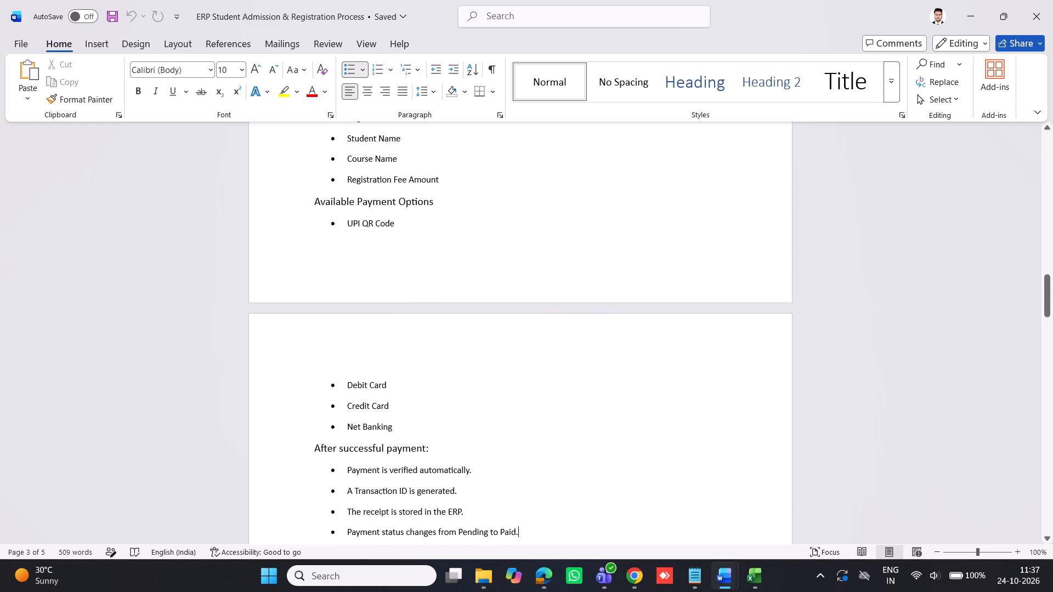
Read Step 12: Registration Confirmation through Step 14: Track Admission Status, continuing to the start of the student registration section.
key(Down)
key(Down)
key(Down)
key(Down)
key(Down)
key(Down)
key(Down)
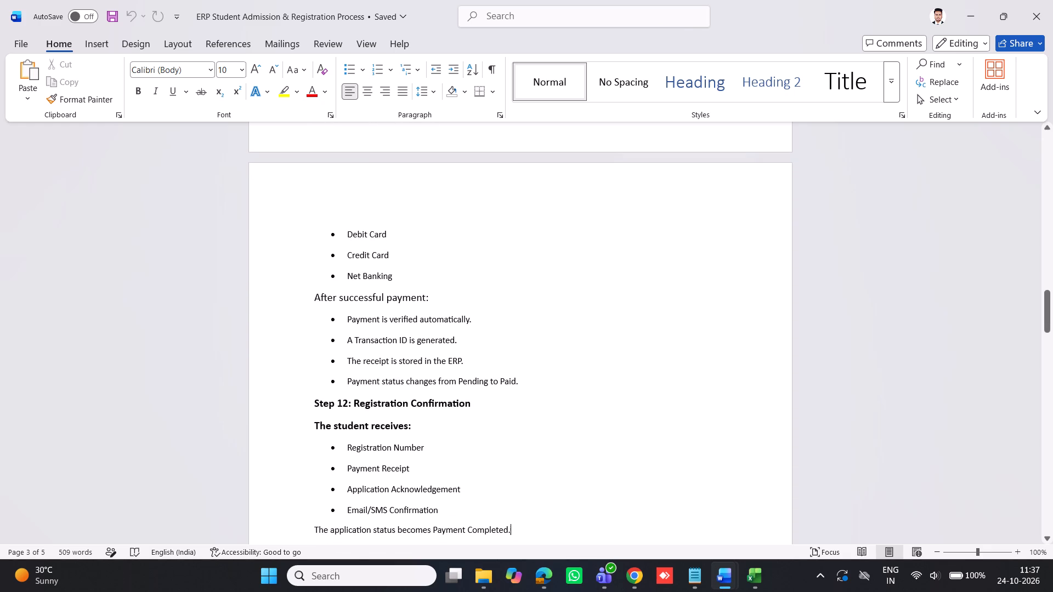
key(Down)
key(Down)
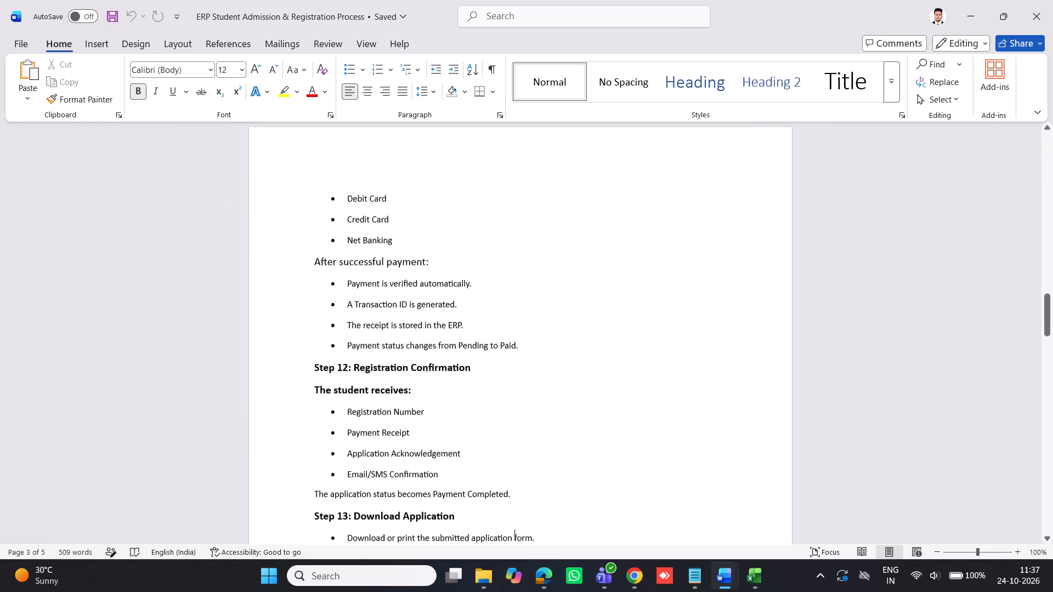
key(Down)
key(Down)
key(Down)
key(Down)
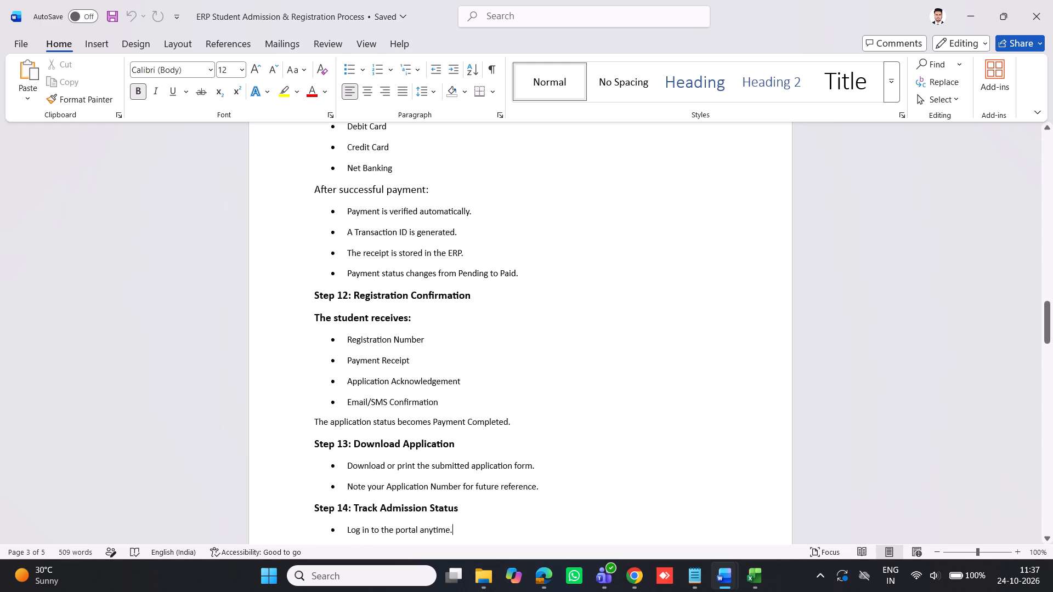
key(Down)
key(Down)
key(Down)
key(Down)
key(Down)
key(Down)
key(Down)
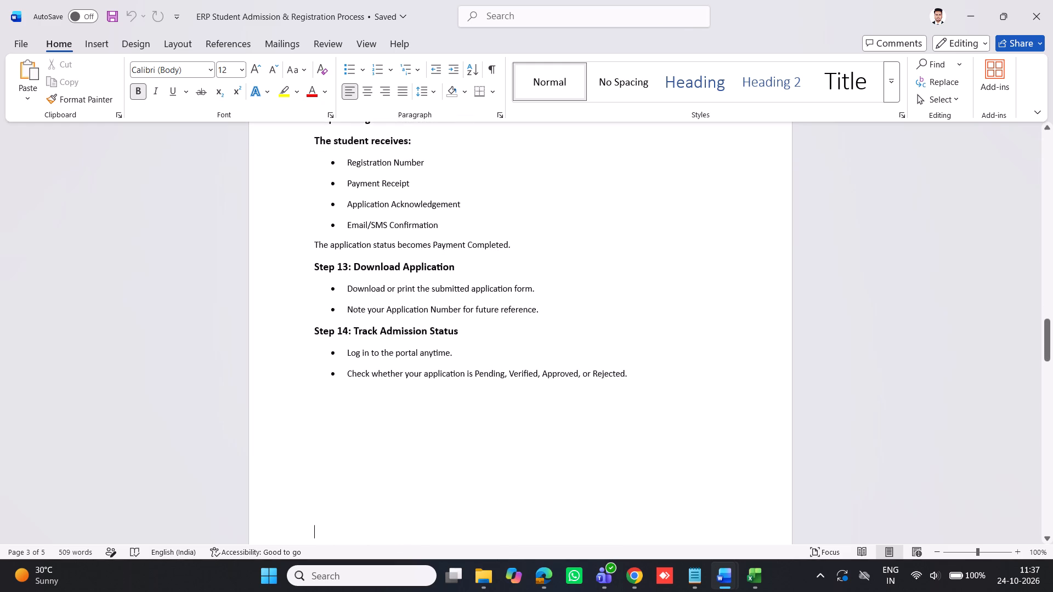
key(Down)
key(Down)
key(Down)
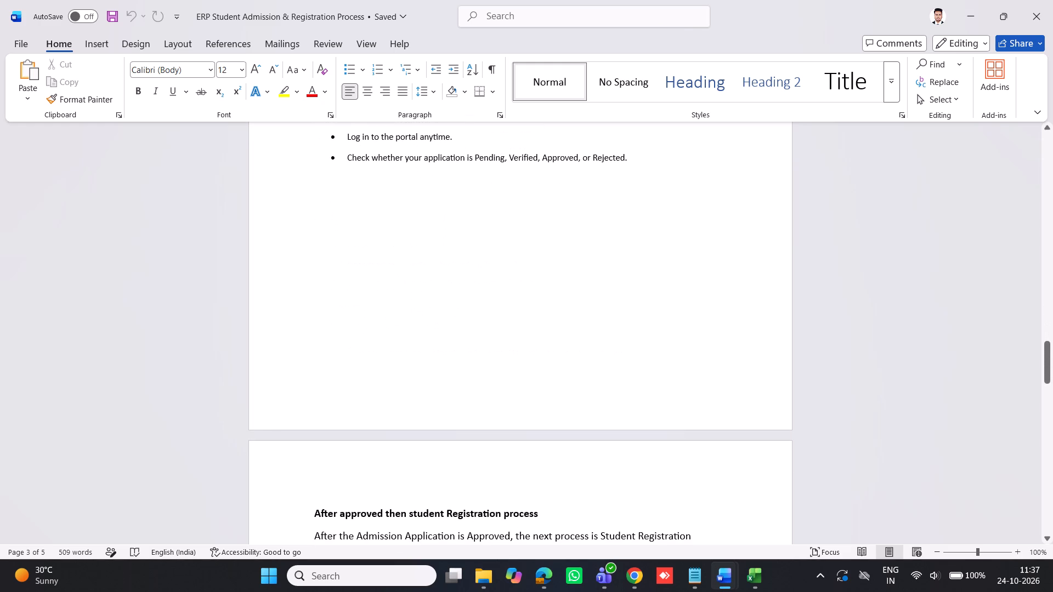
Re-read Step 13: Download Application and Step 14: Track Admission Status at the end of the admission section.
key(Up)
key(Up)
key(Up)
key(Up)
key(Up)
key(Up)
key(Up)
key(Up)
key(Up)
key(Up)
key(Up)
key(Up)
key(Up)
key(Up)
key(Up)
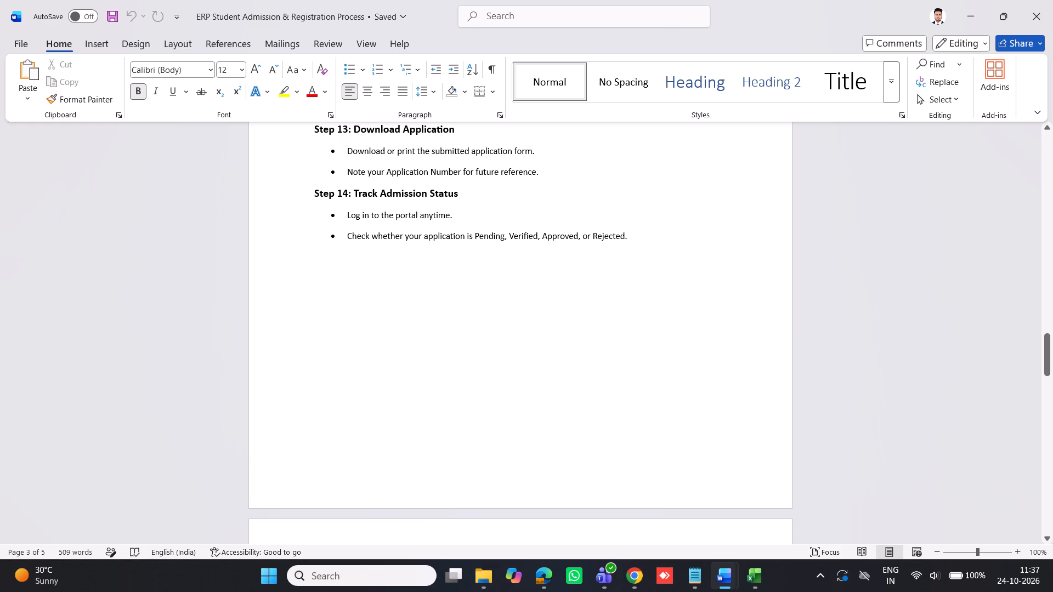
key(Down)
key(Down)
key(Down)
key(Down)
key(Down)
key(Down)
key(Down)
key(Down)
key(Down)
key(Down)
Read the Student Registration Process (After Admission Approval) from its introduction through Step 3: Verify Student Details.
key(Down)
key(Down)
key(Down)
key(Down)
key(Down)
key(Down)
key(Down)
key(Down)
key(Down)
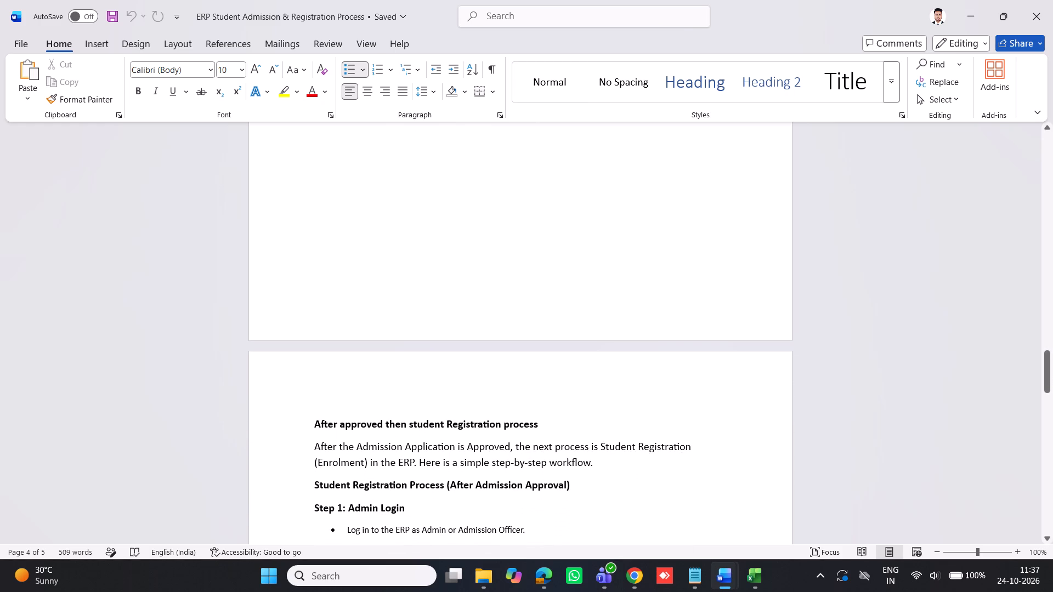
key(Down)
key(Down)
key(Down)
key(Down)
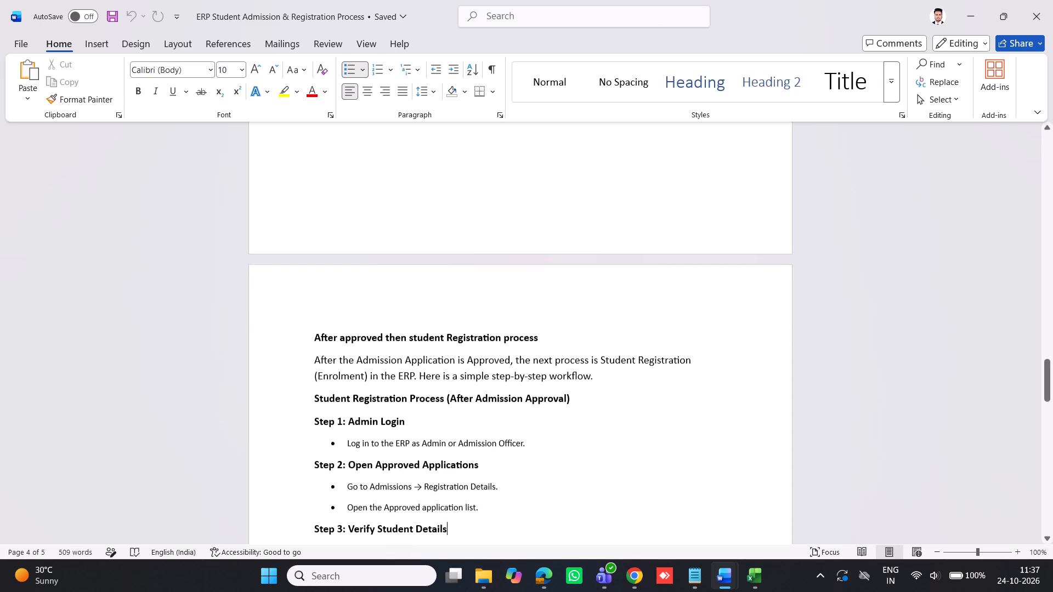
key(Down)
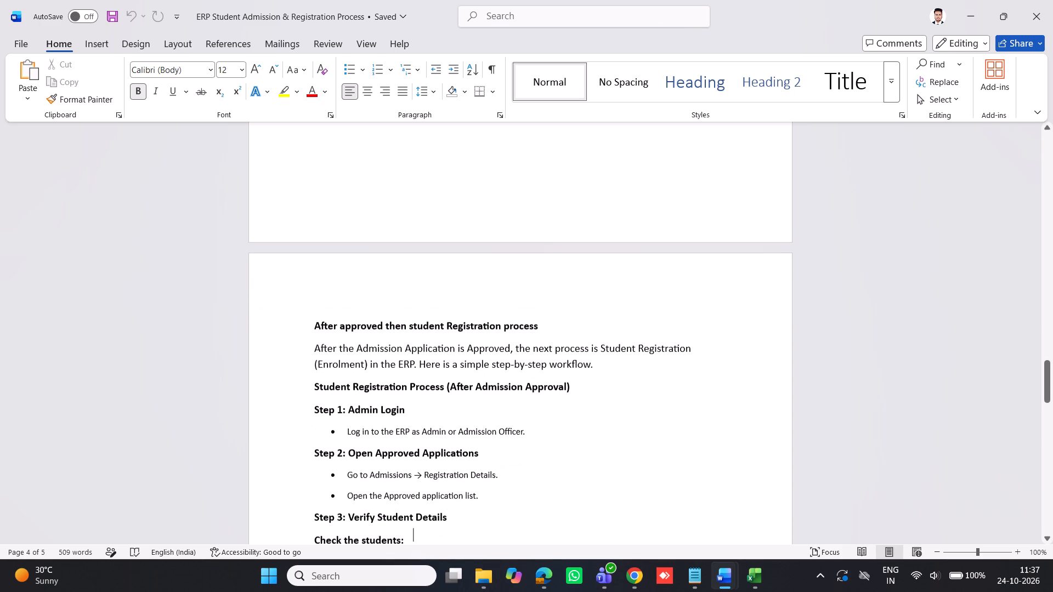
key(Down)
key(Down)
key(Down)
key(Down)
key(Down)
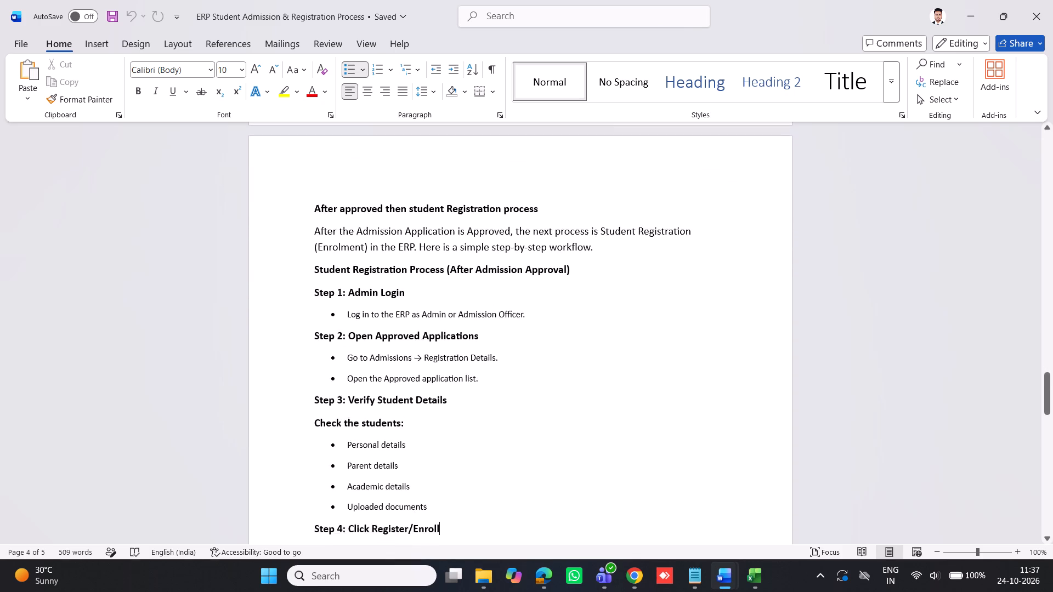
Read Step 4: Click Register/Enroll and the selections listed in Step 5: Assign Academic Details.
key(Down)
key(Down)
key(Down)
key(Down)
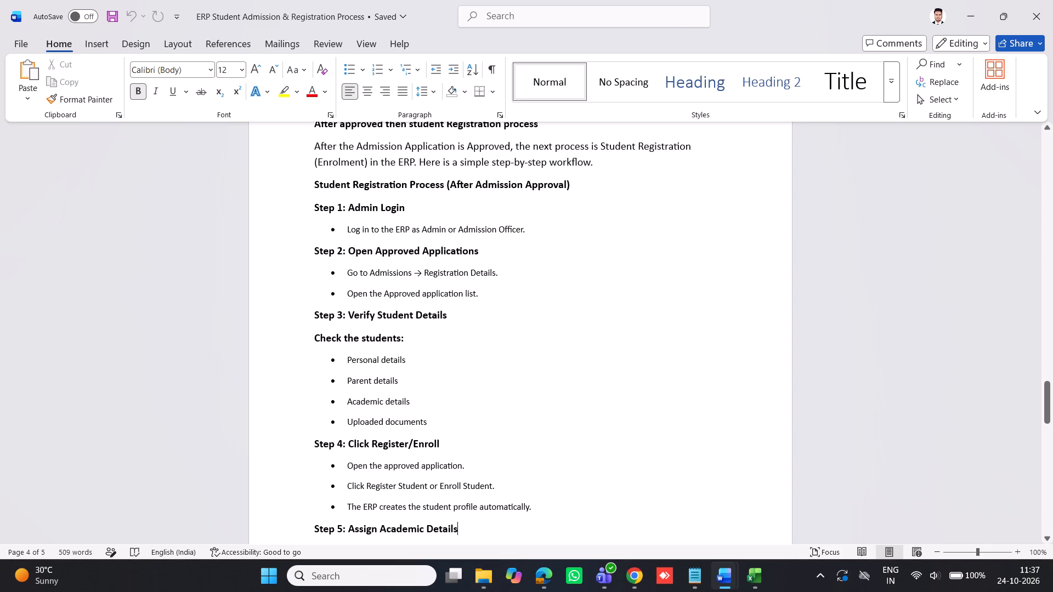
key(Down)
key(Down)
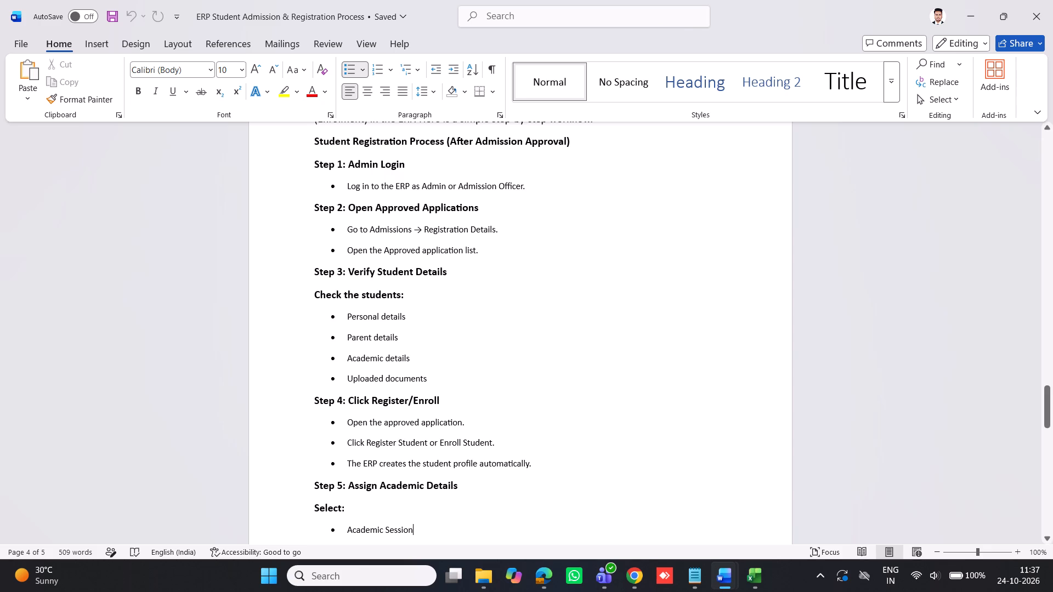
key(Down)
key(Down)
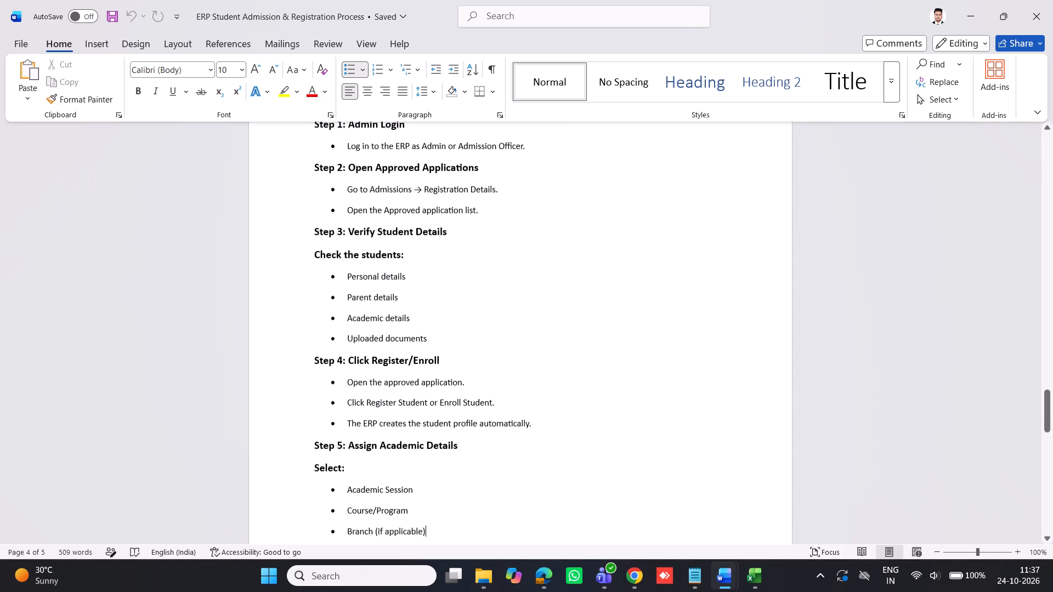
key(Down)
key(Down)
key(Down)
key(Down)
key(Down)
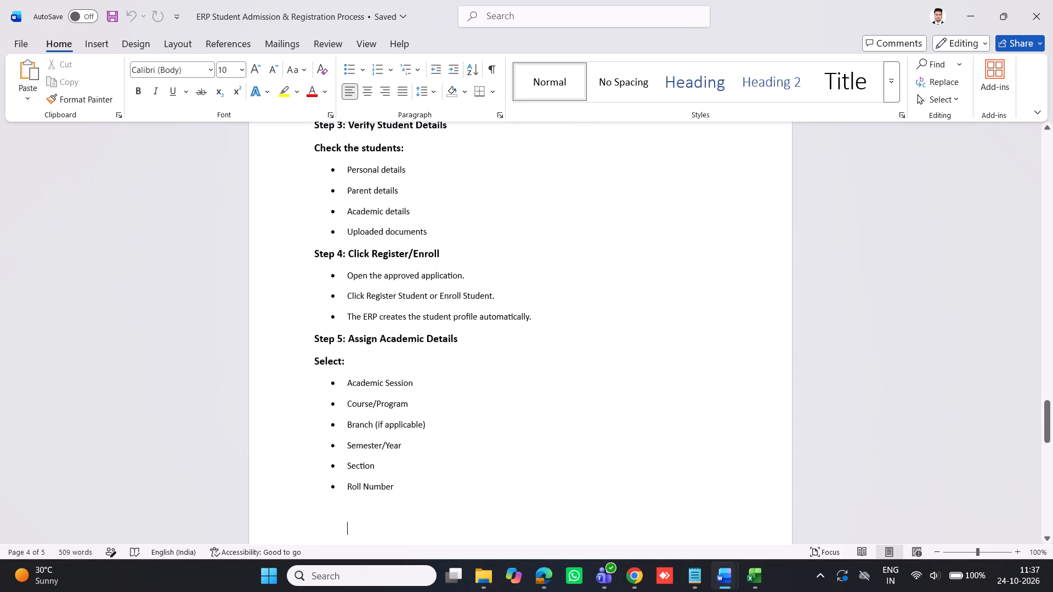
Read Step 6: Generate Student ID through Step 9: Print Documents at the end of the guide.
key(Down)
key(Down)
key(Down)
key(Down)
key(Down)
key(Down)
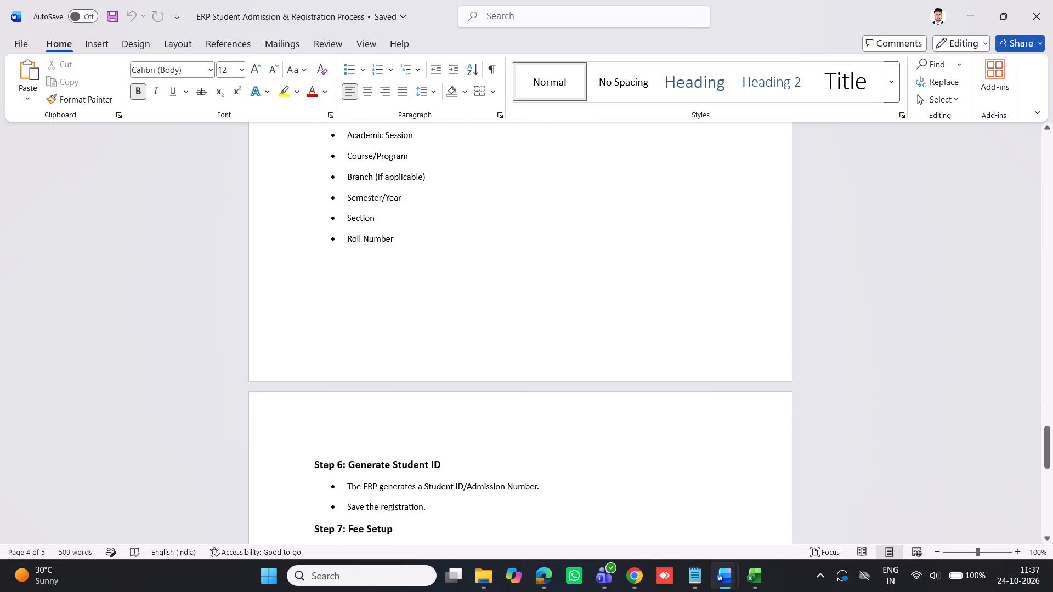
key(Down)
key(Down)
key(Down)
key(Down)
key(Down)
key(Down)
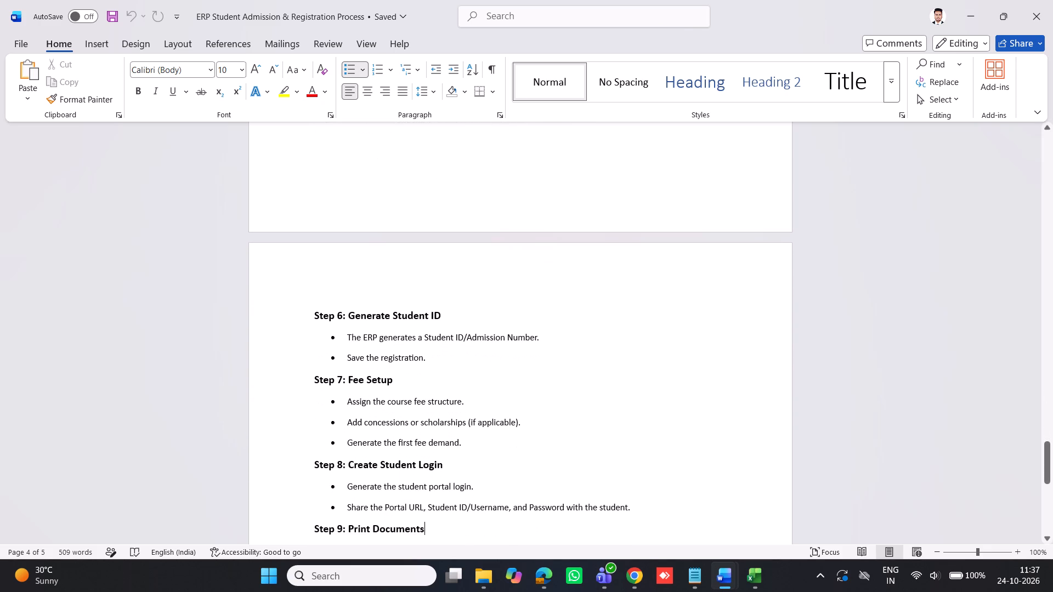
key(Down)
key(Down)
key(Down)
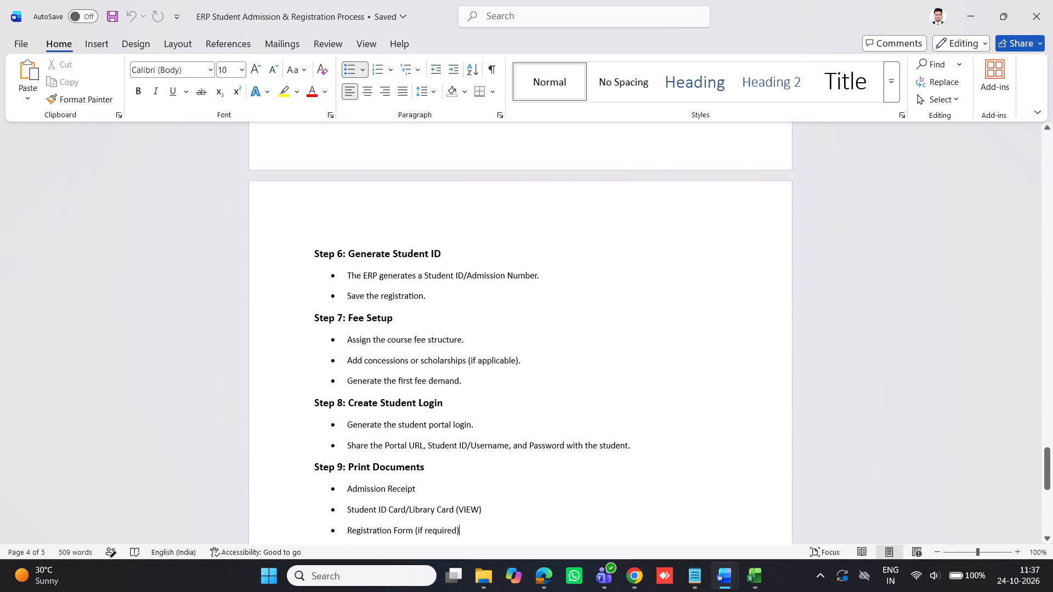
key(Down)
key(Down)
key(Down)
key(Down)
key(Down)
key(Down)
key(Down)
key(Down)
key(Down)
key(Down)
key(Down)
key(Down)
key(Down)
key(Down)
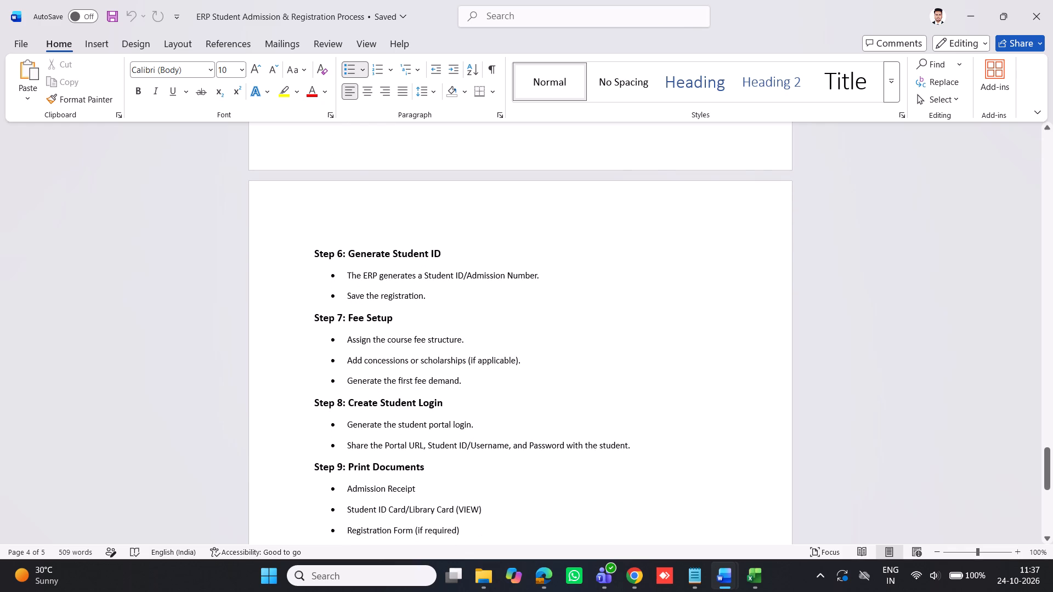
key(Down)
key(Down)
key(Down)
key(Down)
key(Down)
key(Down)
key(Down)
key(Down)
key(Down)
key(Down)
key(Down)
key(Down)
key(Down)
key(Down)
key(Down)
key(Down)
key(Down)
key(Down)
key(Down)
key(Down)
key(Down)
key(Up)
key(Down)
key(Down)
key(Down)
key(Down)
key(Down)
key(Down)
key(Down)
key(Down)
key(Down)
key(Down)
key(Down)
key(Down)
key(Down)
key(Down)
Check the end of the guide and go back to Step 10: Review and Submit and Step 11: Registration Fee Payment.
drag(1050, 476, 1050, 498)
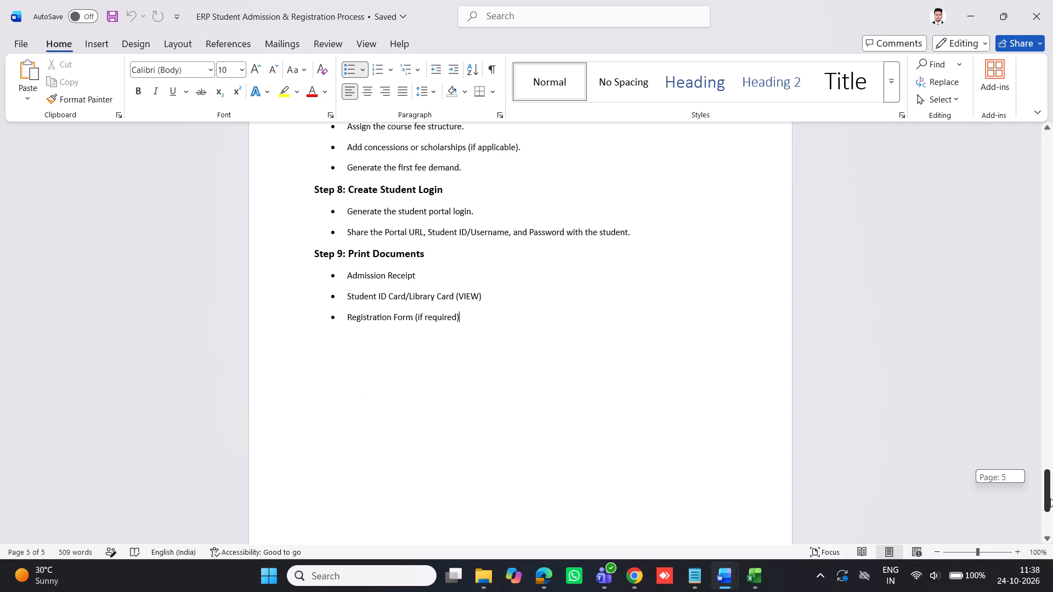
drag(1050, 498, 1052, 386)
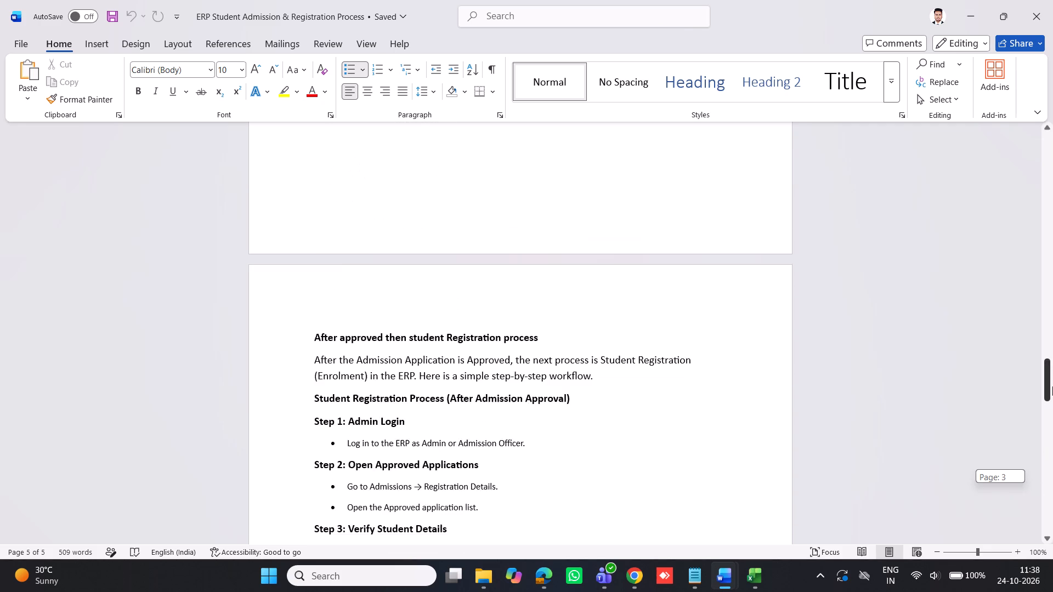
drag(1052, 386, 1052, 270)
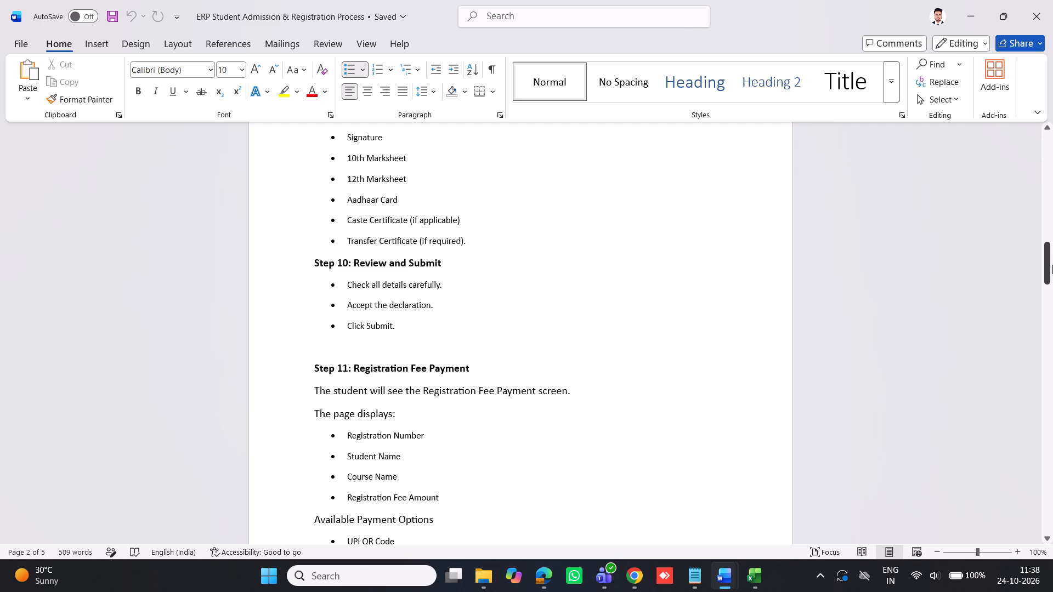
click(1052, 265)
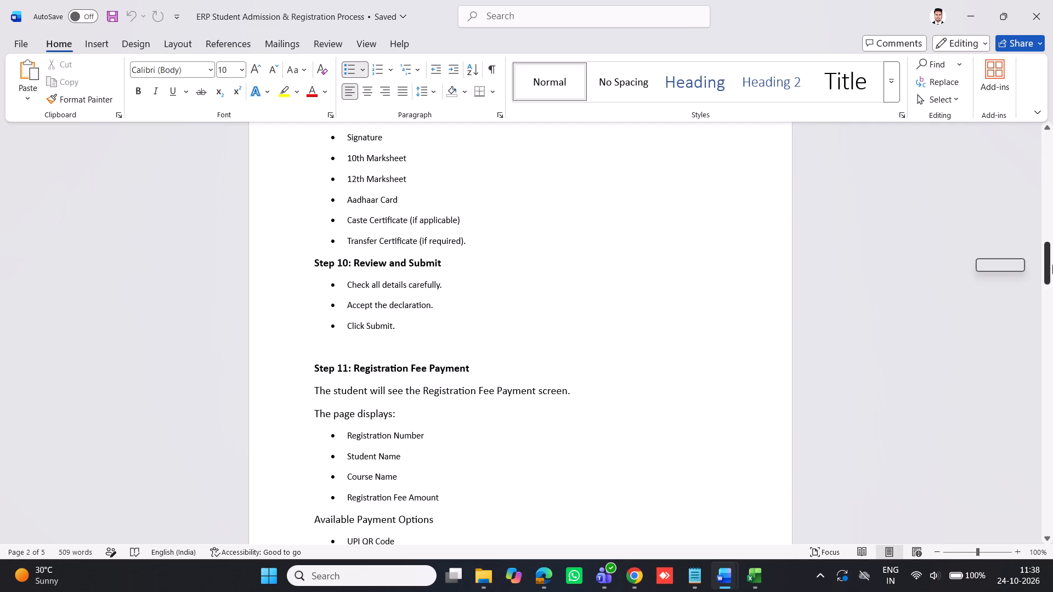
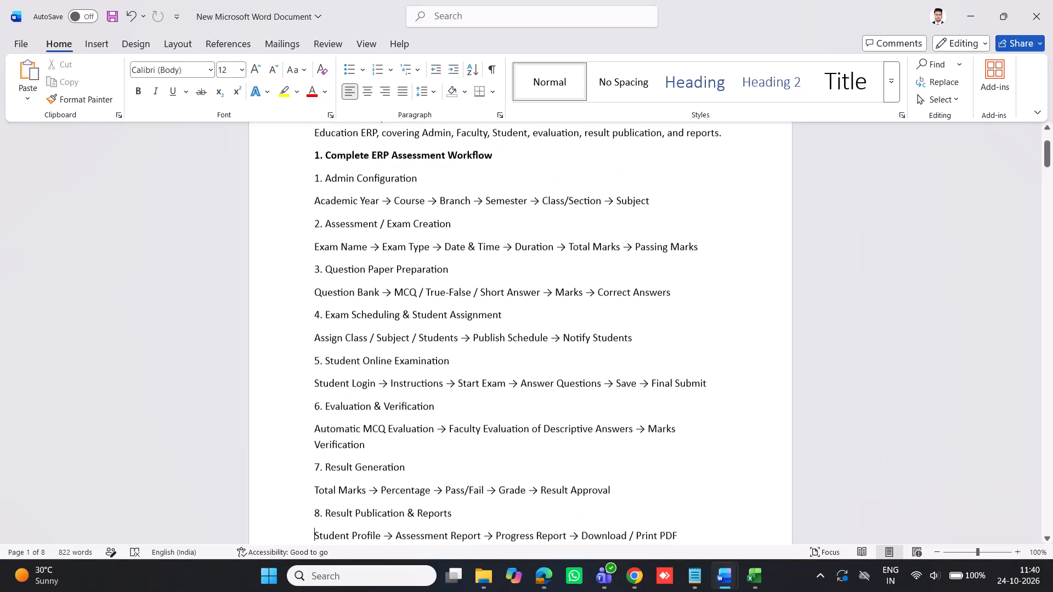
Read the Complete ERP Assessment Workflow through Result Publication & Reports, up to the start of the Admin Module table.
key(Down)
key(Down)
key(Down)
key(Down)
key(Down)
key(Down)
key(Down)
key(Down)
key(Down)
key(Down)
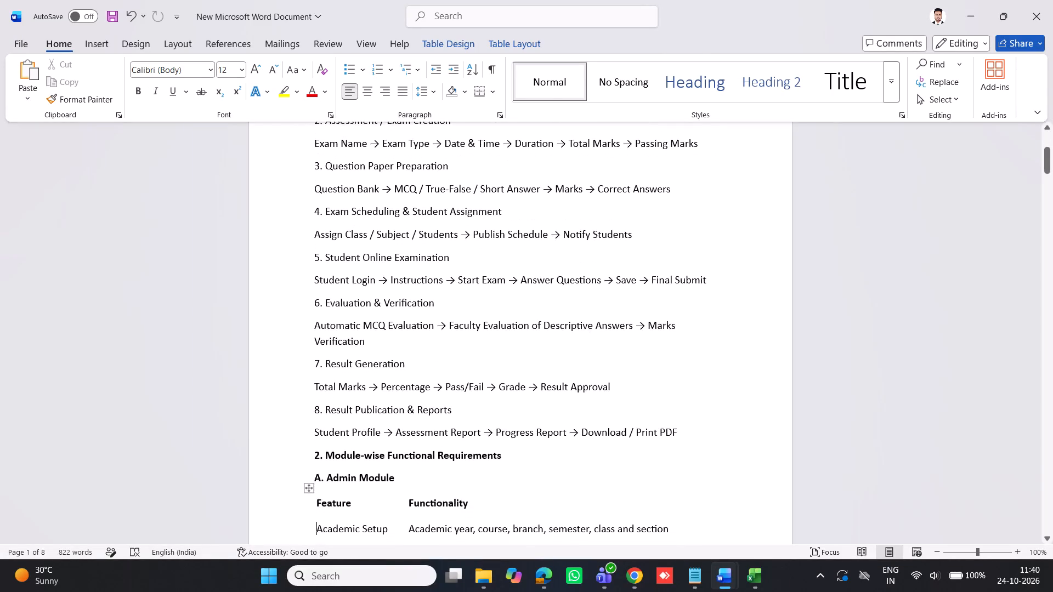
Read the Admin Module feature table and continue into the Faculty Module list.
key(Down)
key(Down)
key(Down)
key(Down)
key(Down)
key(Down)
key(Down)
key(Down)
key(Down)
key(Down)
key(Down)
key(Down)
key(Down)
key(Down)
key(Down)
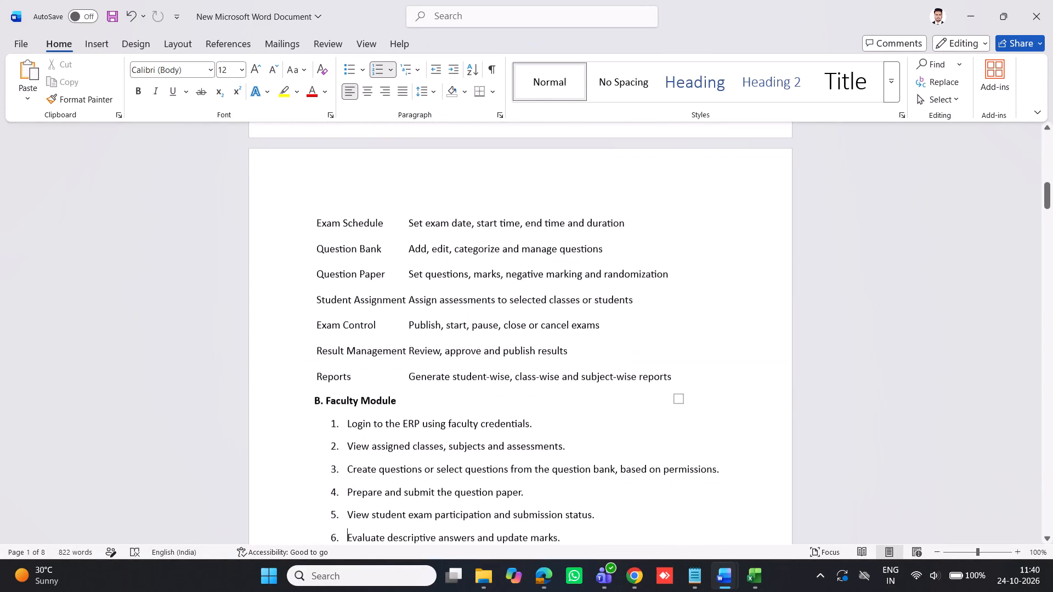
Read the rest of the Faculty Module list up to the beginning of the Student Module.
key(Down)
key(Down)
key(Down)
key(Down)
key(Down)
key(Down)
key(Down)
key(Down)
key(Down)
key(Down)
key(Down)
key(Down)
key(Down)
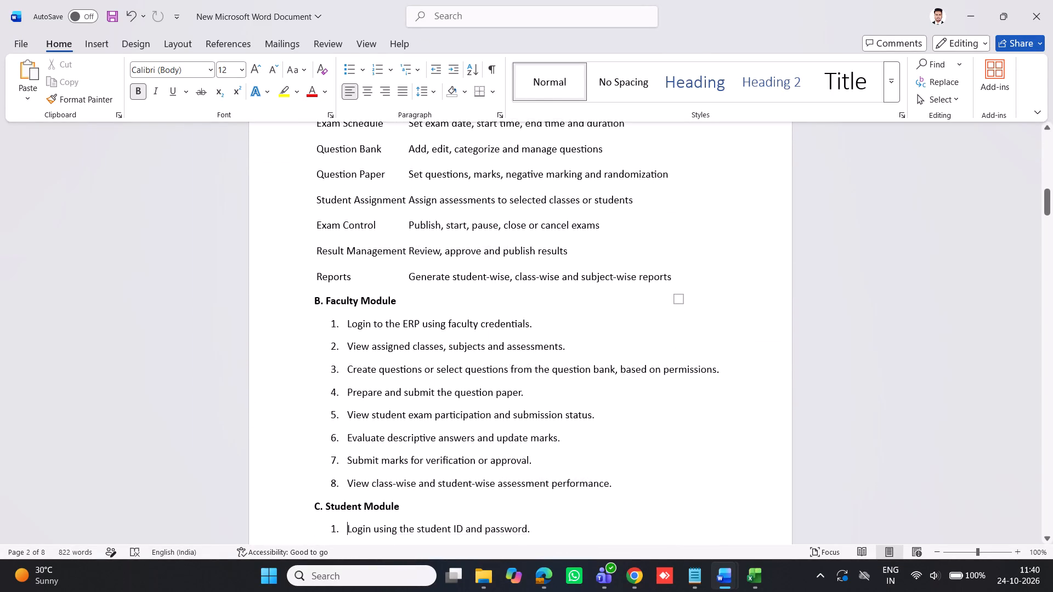
Read the Student Module list and the first three steps of the Online Exam Attempt Workflow.
key(Down)
key(Down)
key(Down)
key(Down)
key(Down)
key(Down)
key(Down)
key(Down)
key(Down)
key(Down)
key(Down)
key(Down)
key(Down)
key(Down)
key(Down)
key(Down)
key(Down)
key(Down)
key(Down)
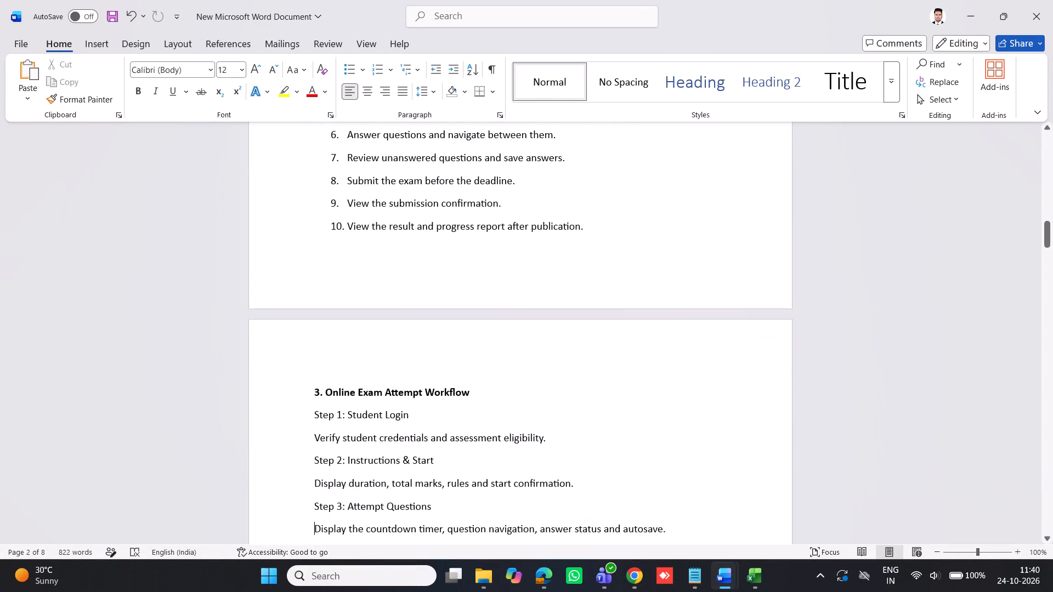
Read on from Step 3: Attempt Questions through the marks and result table to the percentage formula.
key(Down)
key(Down)
key(Down)
key(Down)
key(Down)
key(Down)
key(Down)
key(Down)
key(Down)
key(Down)
key(Down)
key(Down)
key(Down)
key(Down)
key(Down)
key(Down)
key(Down)
key(Down)
key(Down)
key(Down)
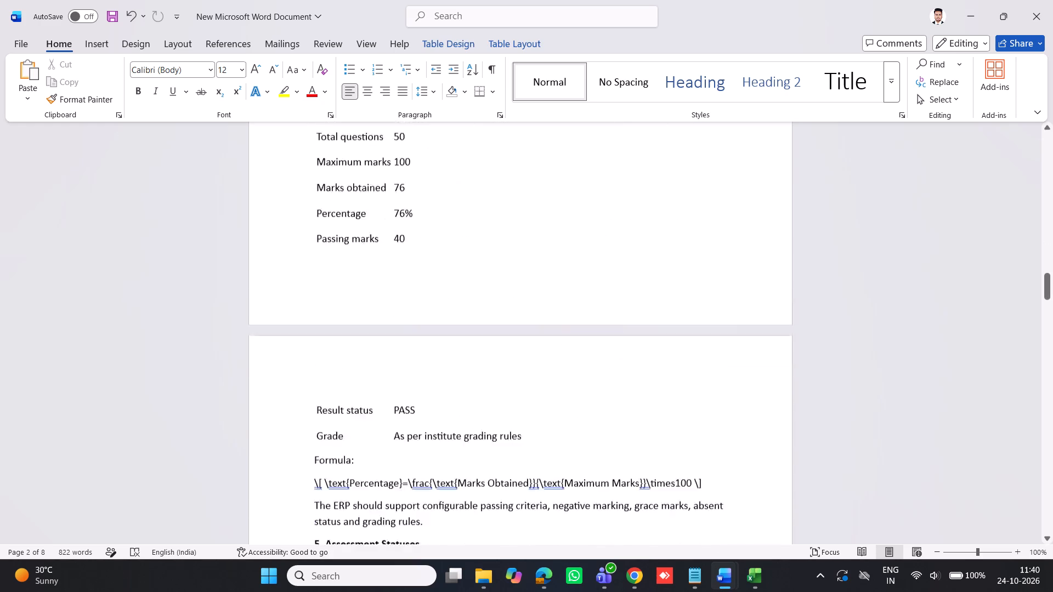
Review the document from Assessment Statuses to the Exam Analysis Dashboard image and the Admin Assessment Dashboard list.
key(Down)
key(Down)
key(Down)
key(Down)
key(Down)
key(Down)
key(Down)
key(Down)
key(Down)
key(Down)
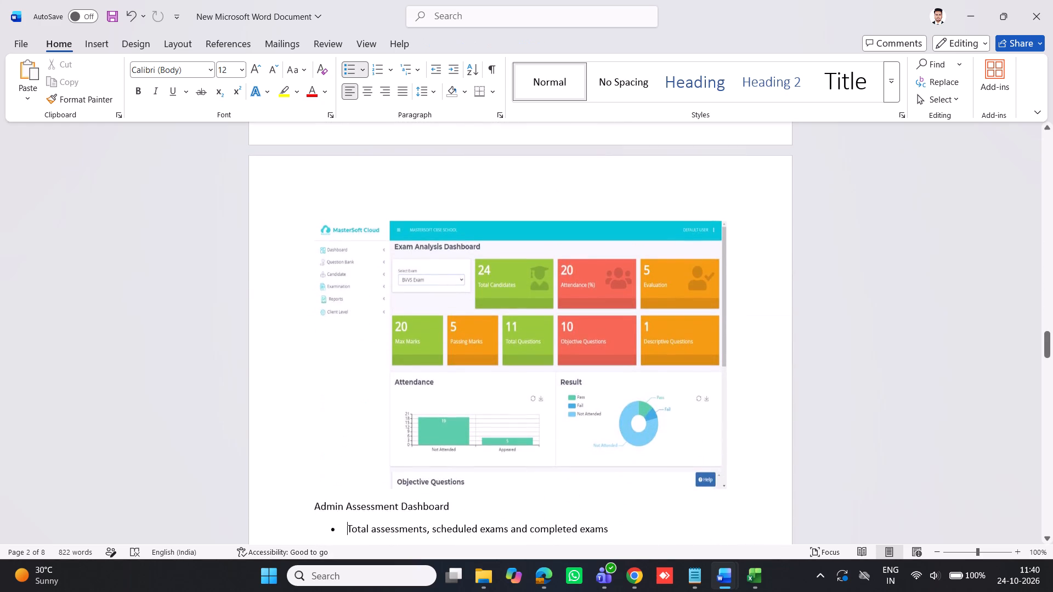
Review the assessment document from the Admin Assessment Dashboard bullet points through to the Student Assessment Report section.
key(Down)
key(Down)
key(Down)
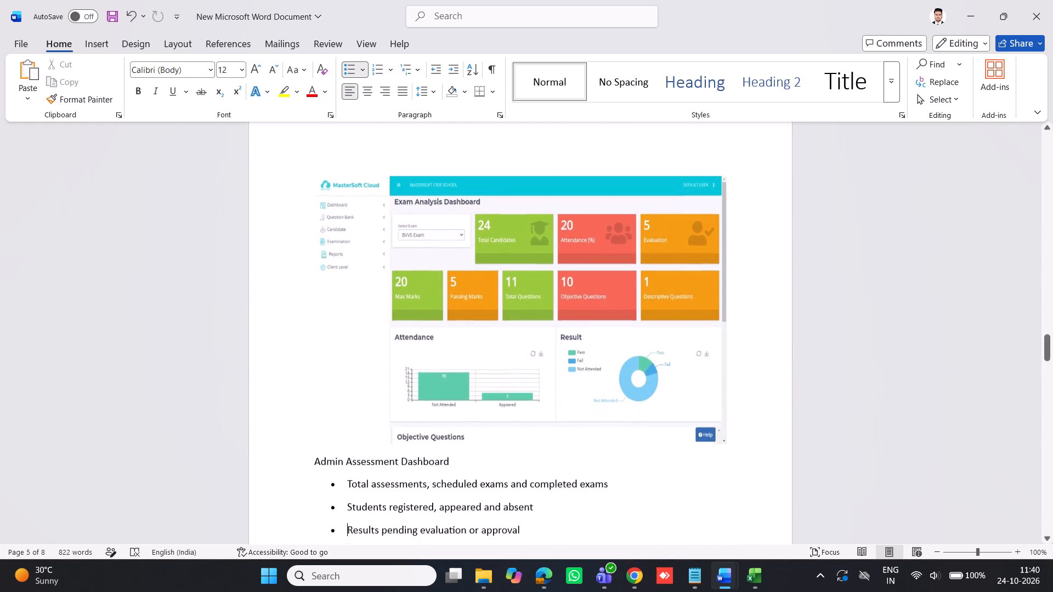
key(Down)
key(Down)
key(Down)
key(Down)
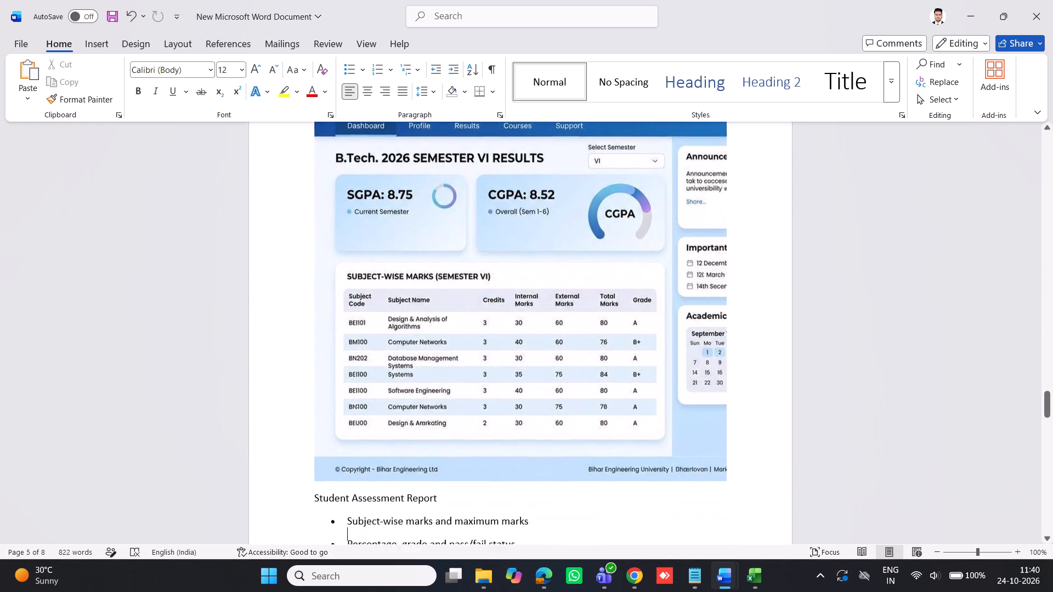
key(Down)
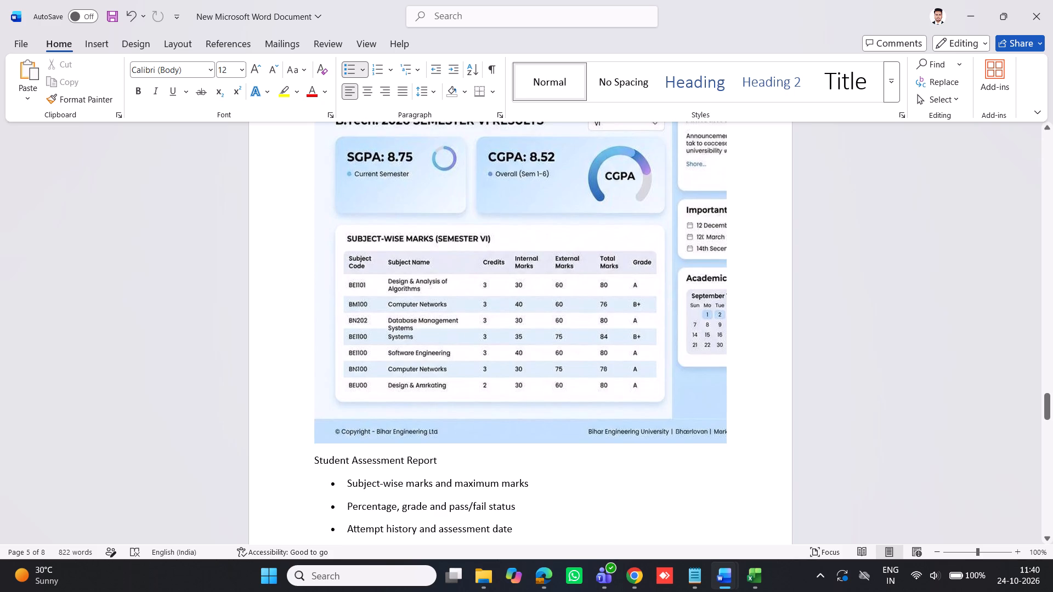
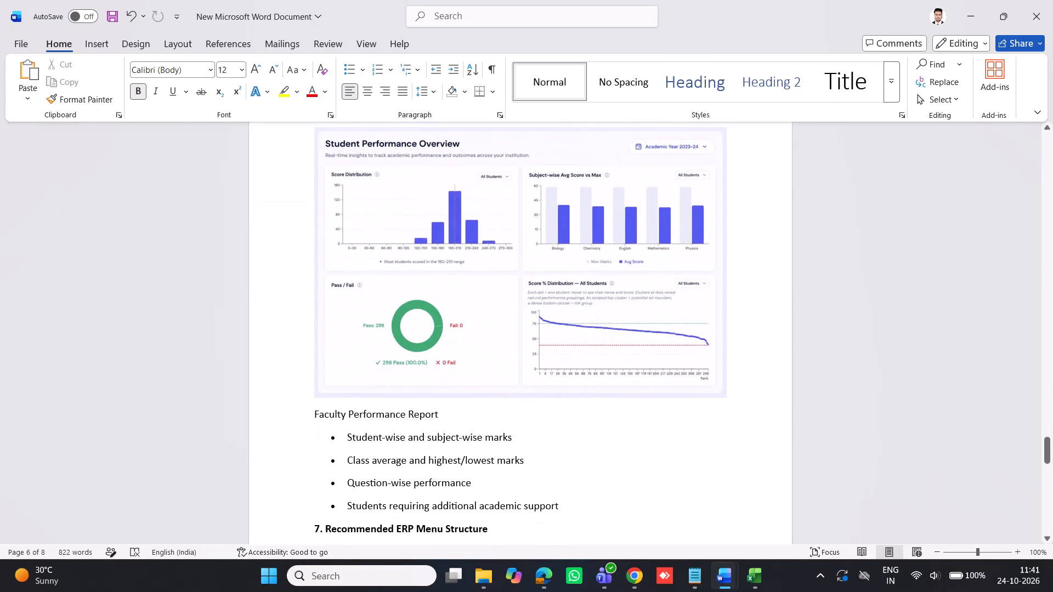
Review the Faculty Performance Report and the end of the document, and return to the opening ERP assessment workflow section.
key(Down)
key(Down)
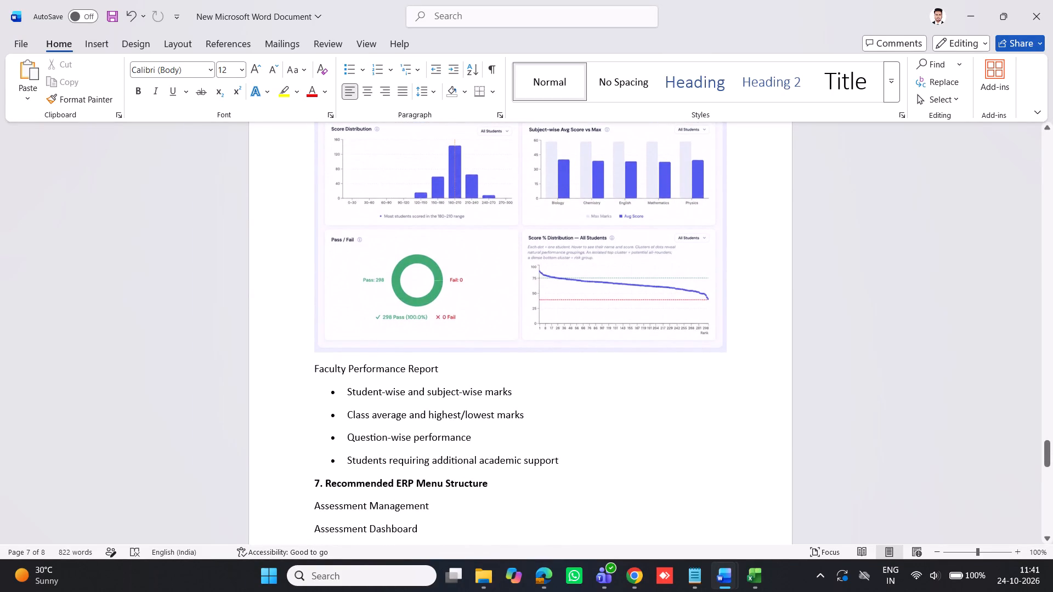
scroll(574, 376, down, 14)
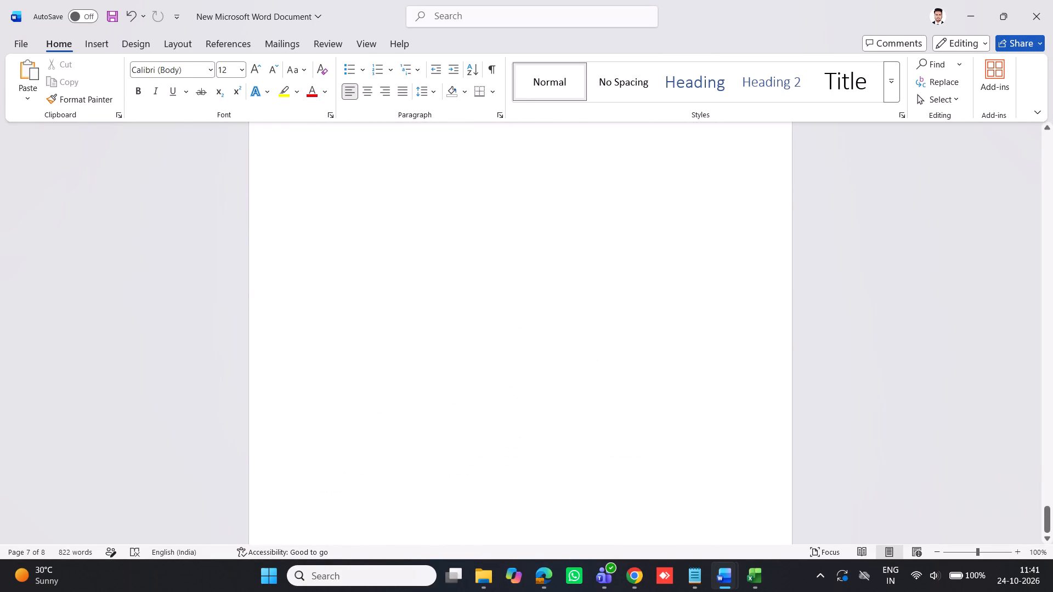
scroll(574, 376, up, 10)
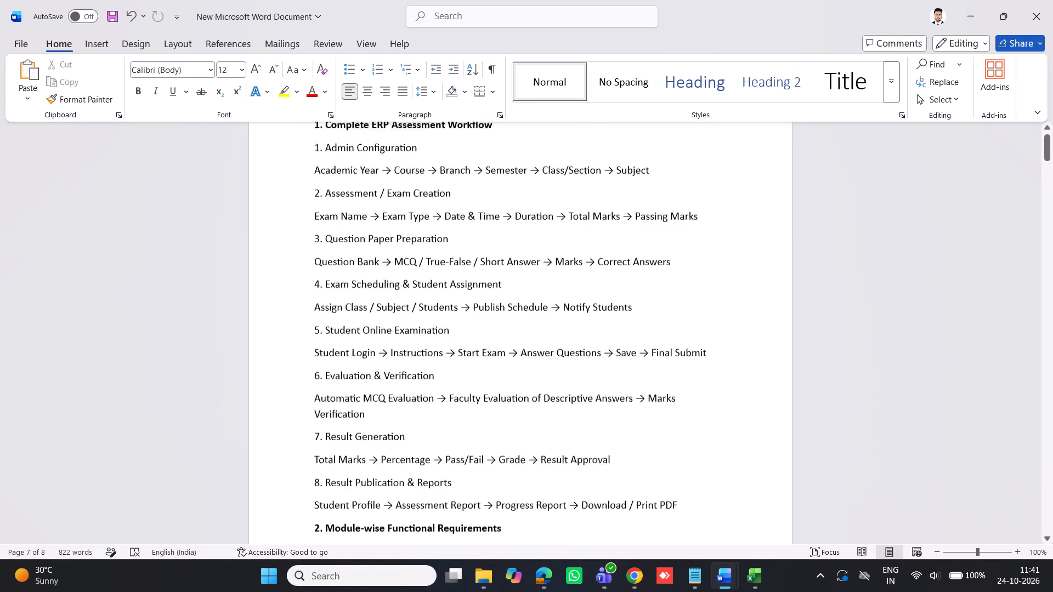
scroll(574, 376, up, 6)
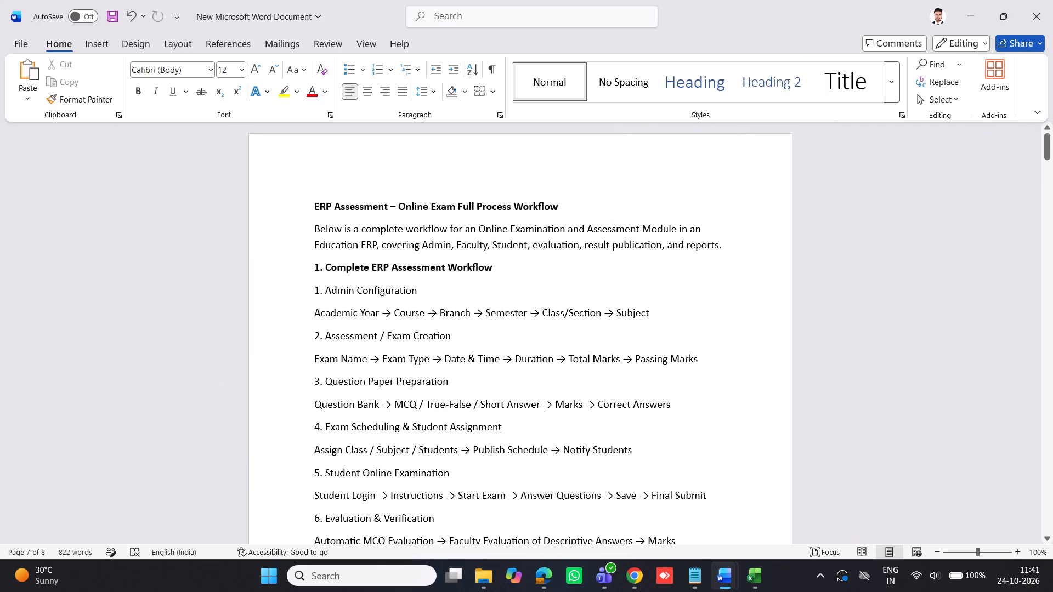
scroll(574, 376, up, 1)
Enlarge the document title "ERP Assessment – Online Exam Full Process Workflow" to font size 16.
drag(314, 204, 475, 189)
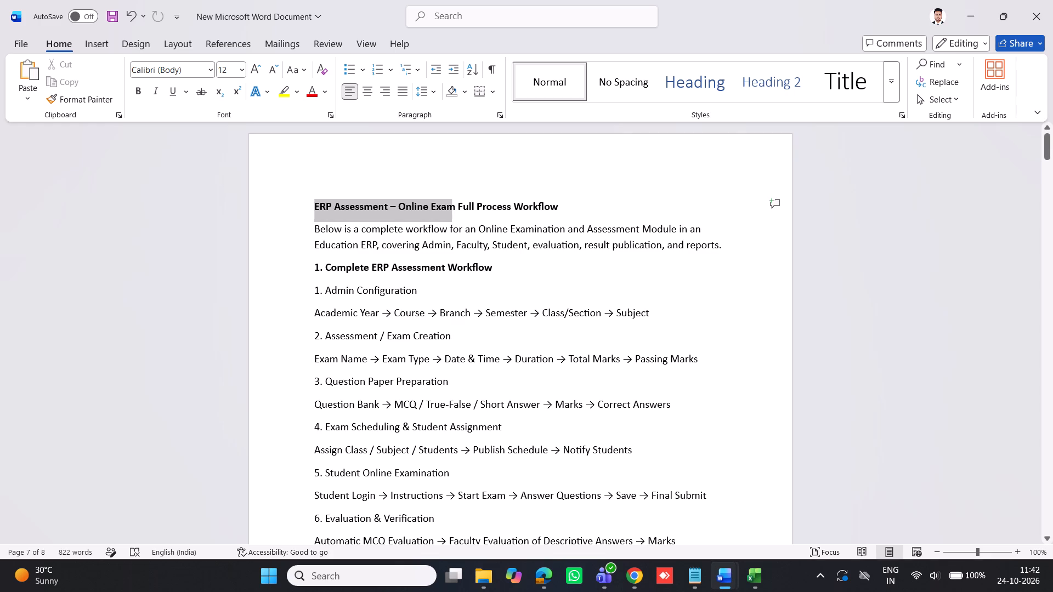
drag(475, 189, 570, 187)
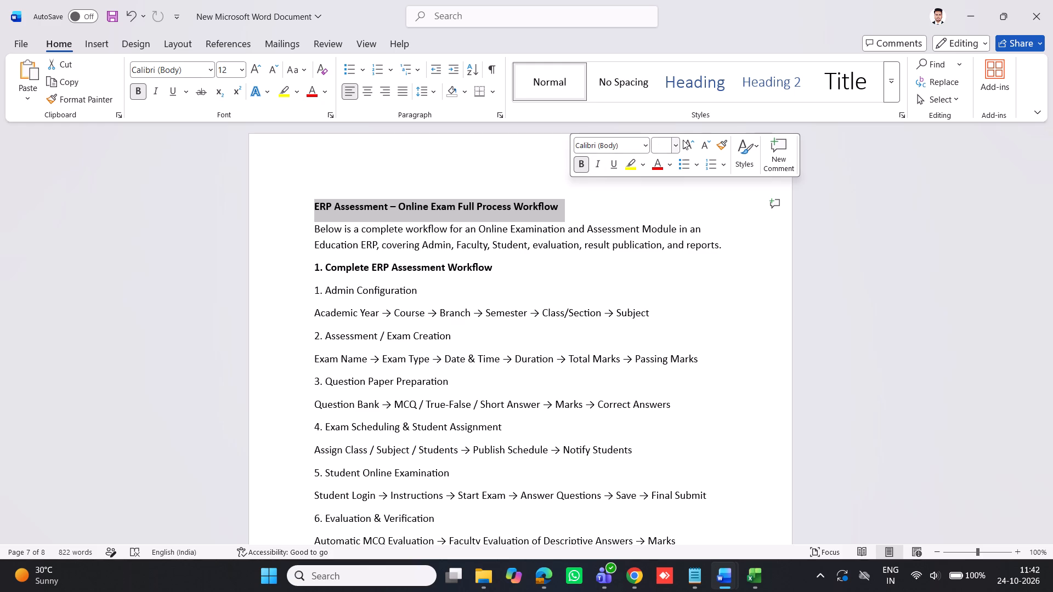
click(688, 140)
click(688, 140)
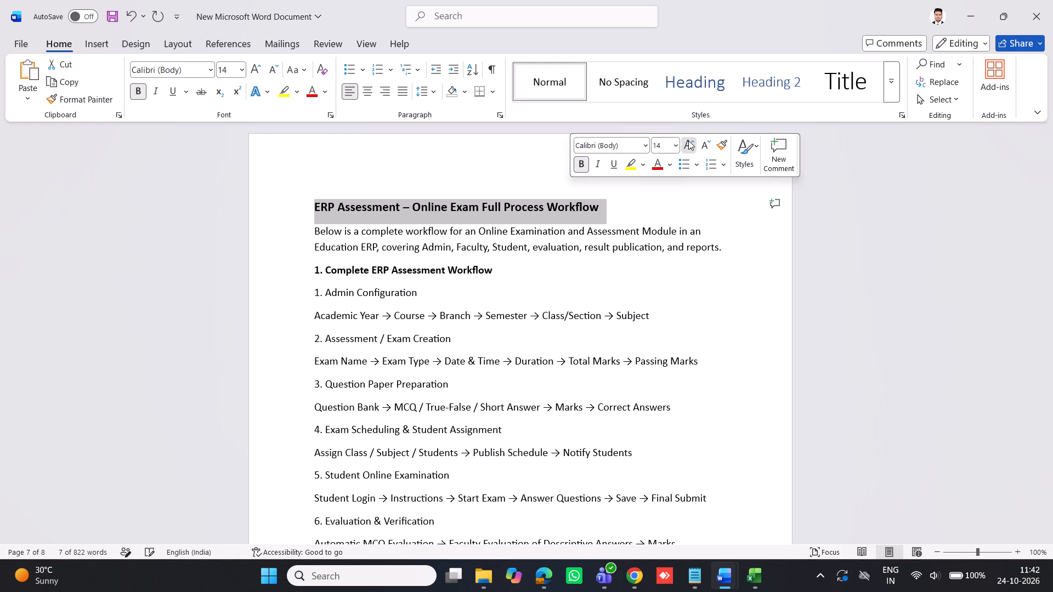
click(703, 318)
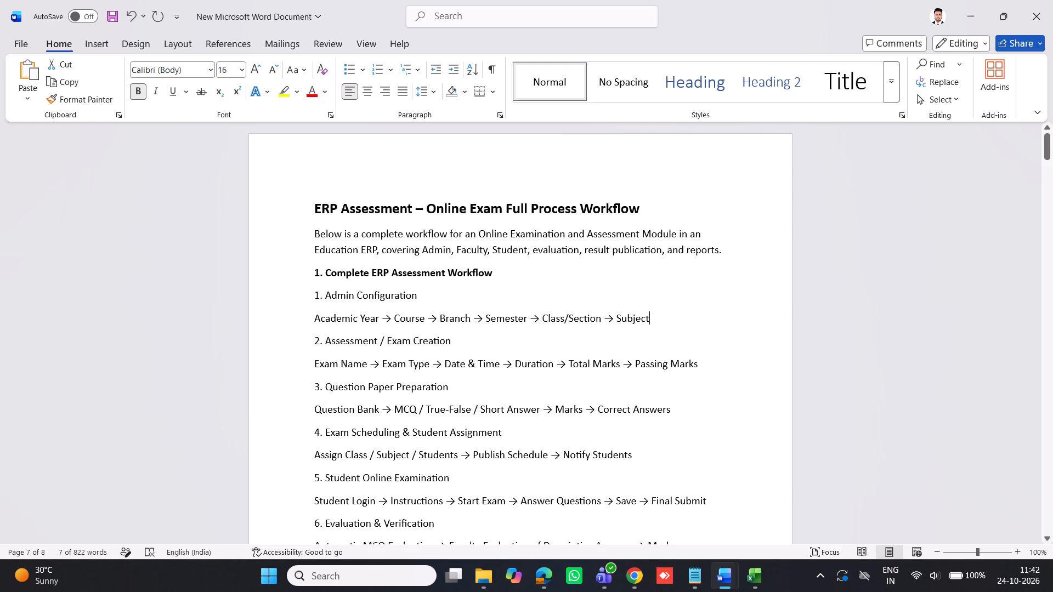
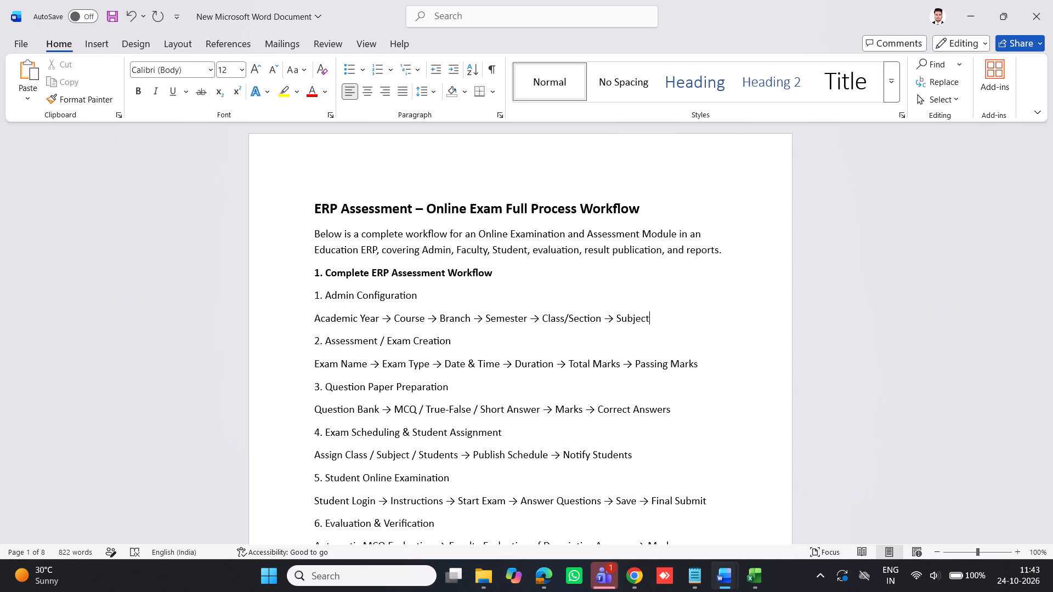
Show the system calendar and notifications over the ERP assessment document.
click(1003, 583)
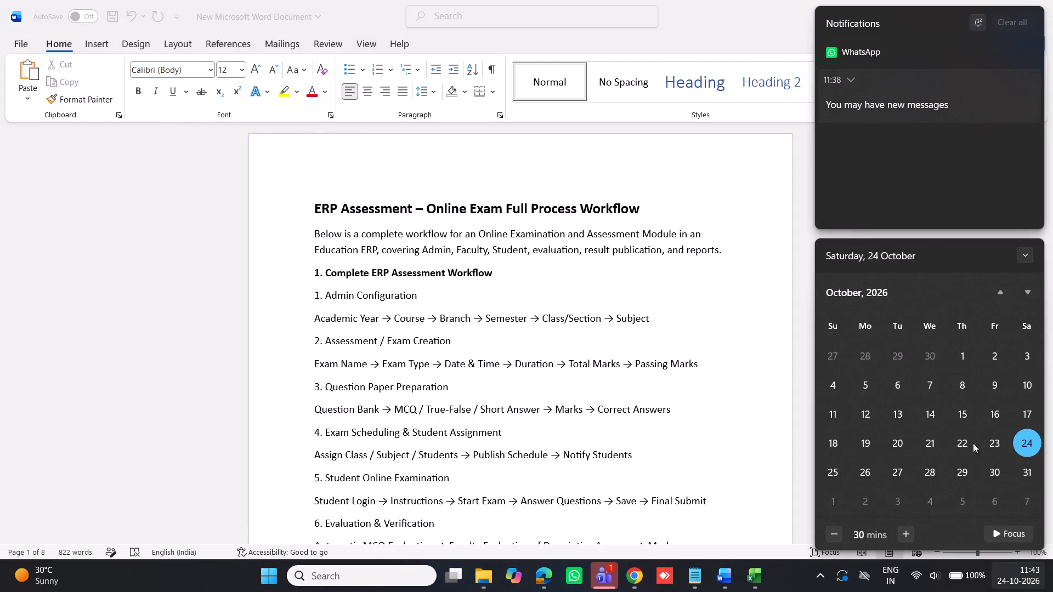
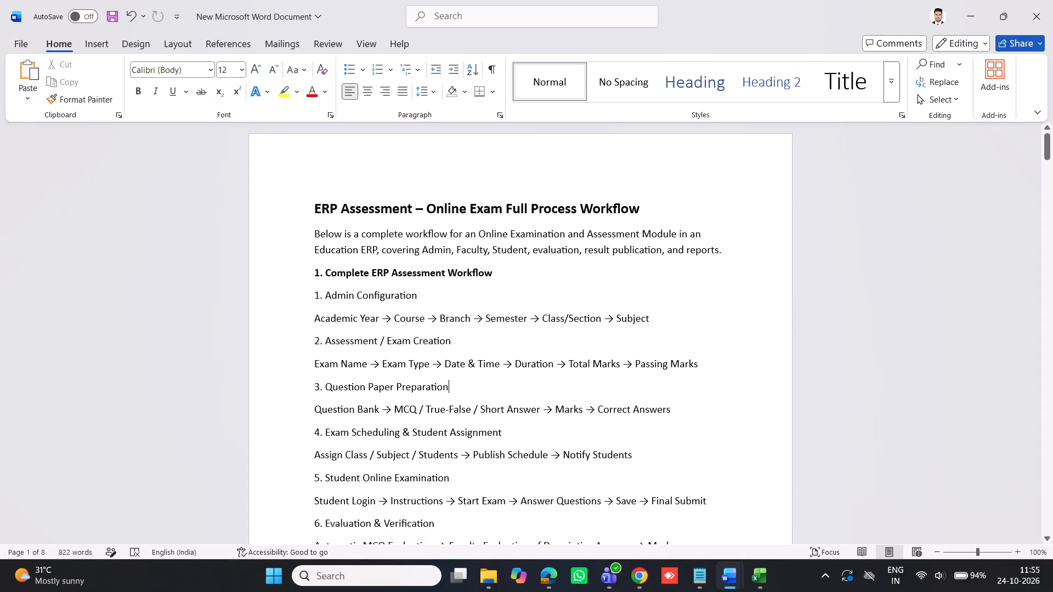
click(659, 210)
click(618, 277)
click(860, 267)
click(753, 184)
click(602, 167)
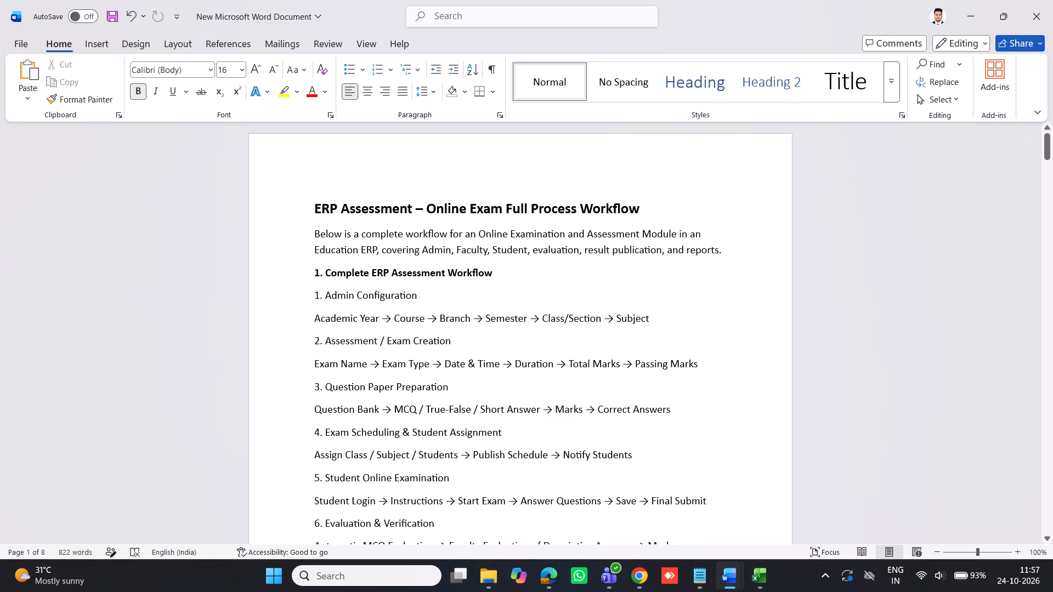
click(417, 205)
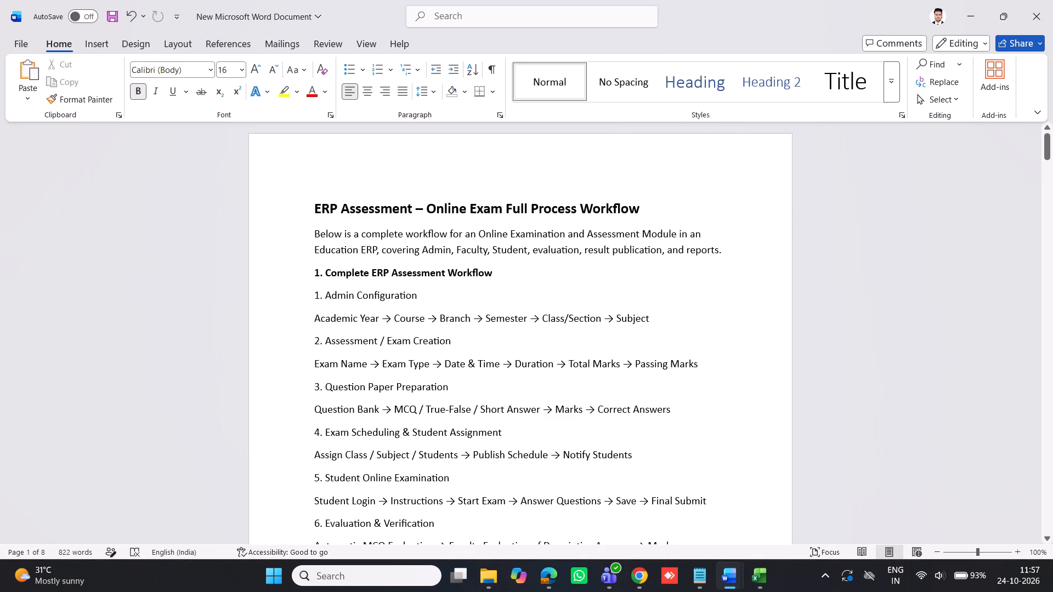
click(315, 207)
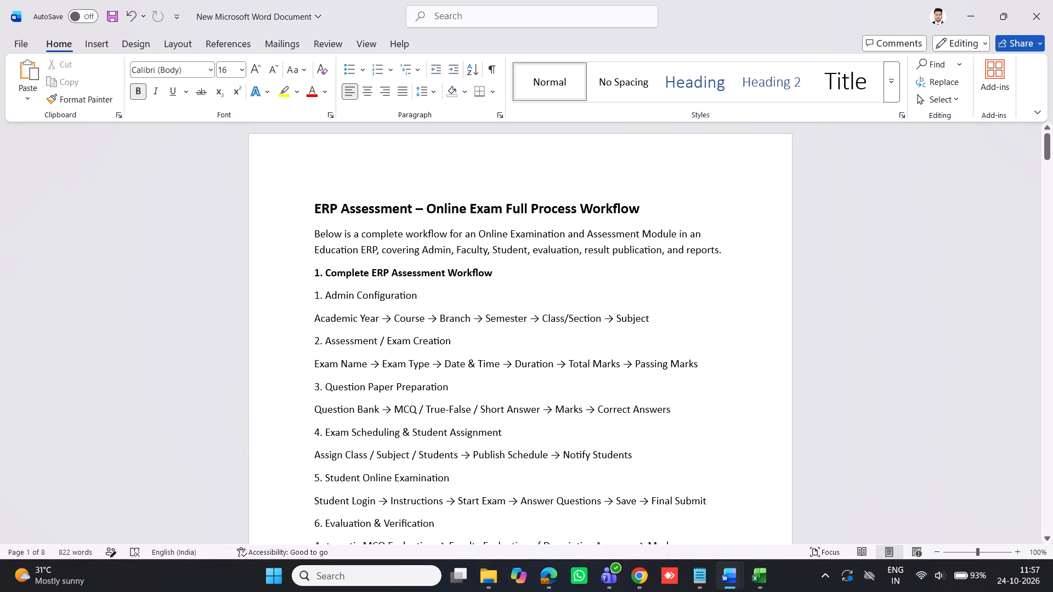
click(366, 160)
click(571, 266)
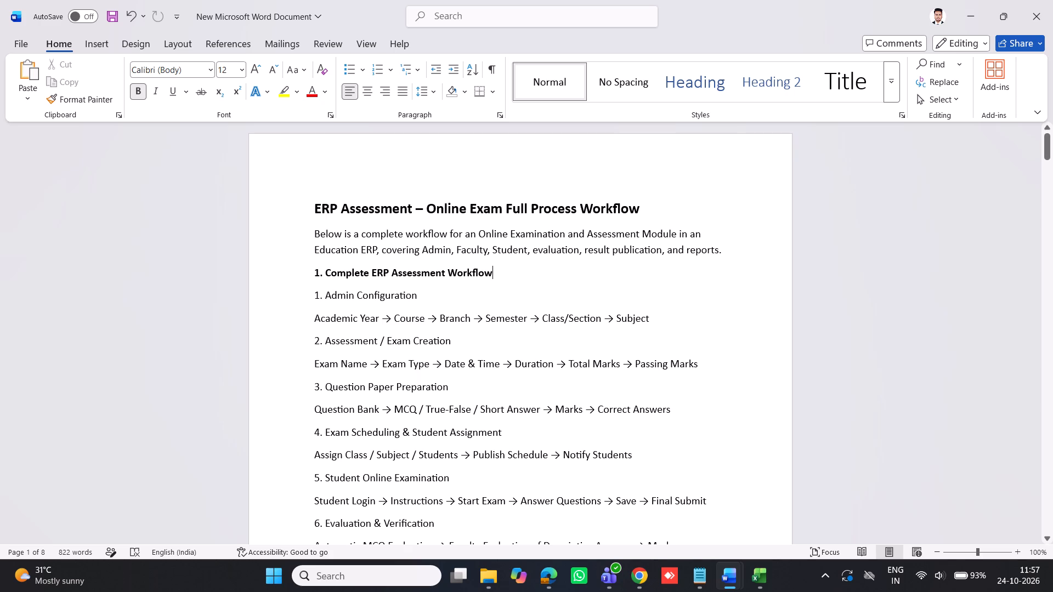
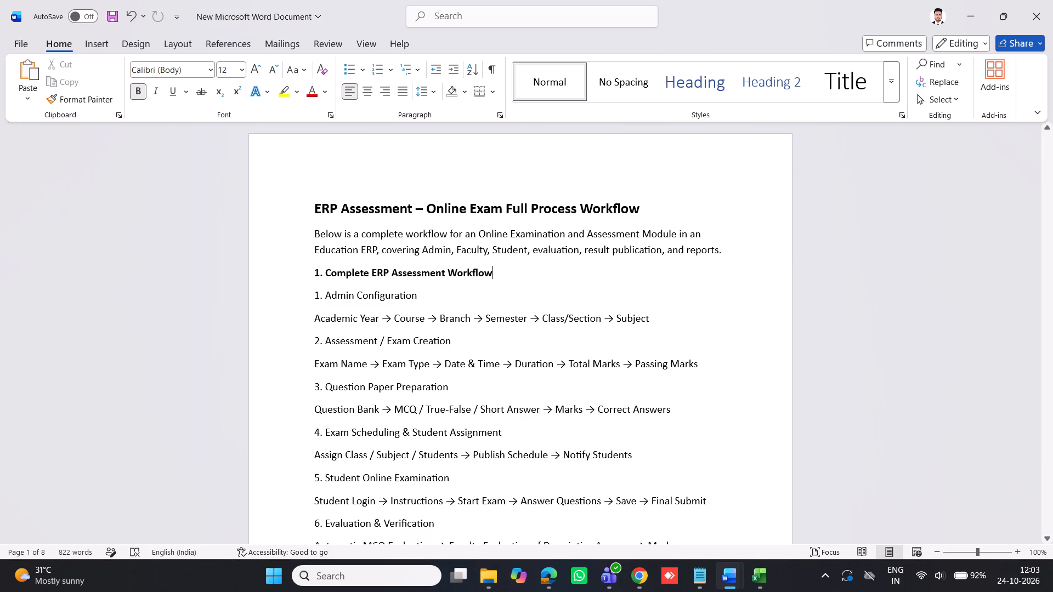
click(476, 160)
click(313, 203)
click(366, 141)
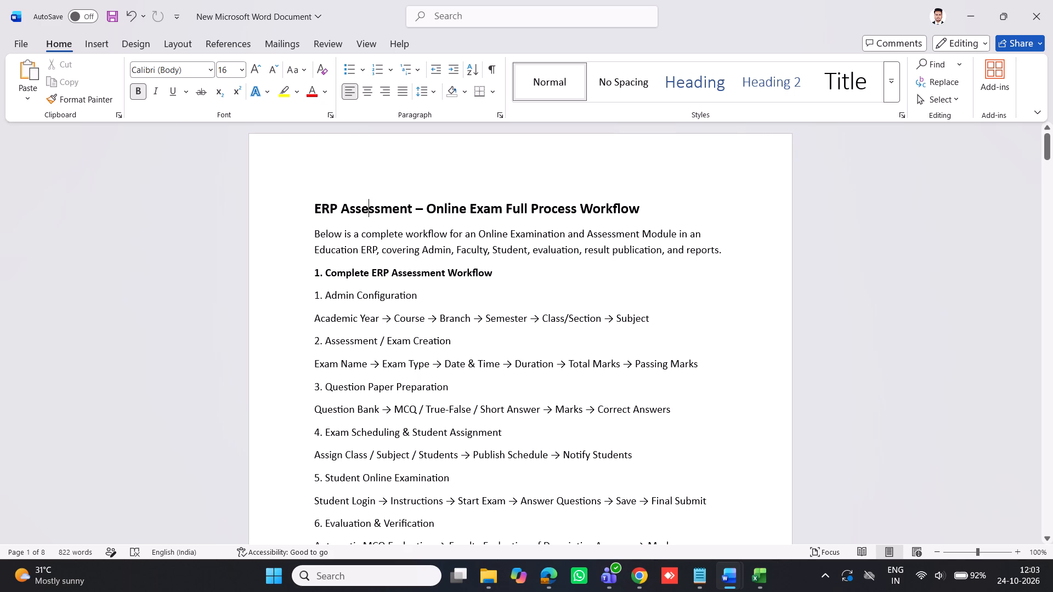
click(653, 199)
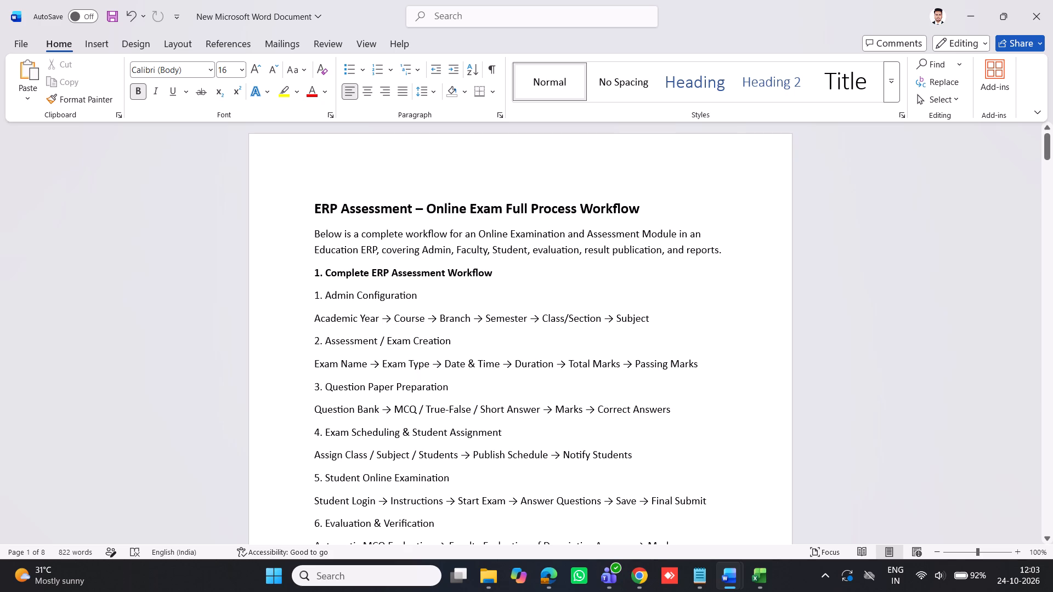
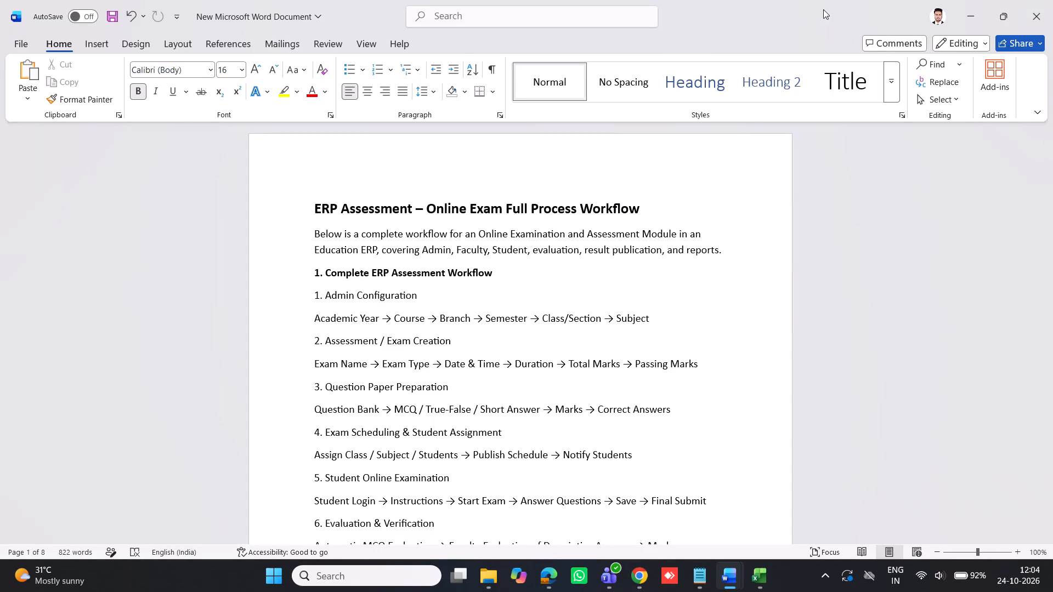
Review the complete assessment workflow and the Admin, Faculty and Student module requirements in the document.
click(822, 9)
scroll(495, 299, down, 9)
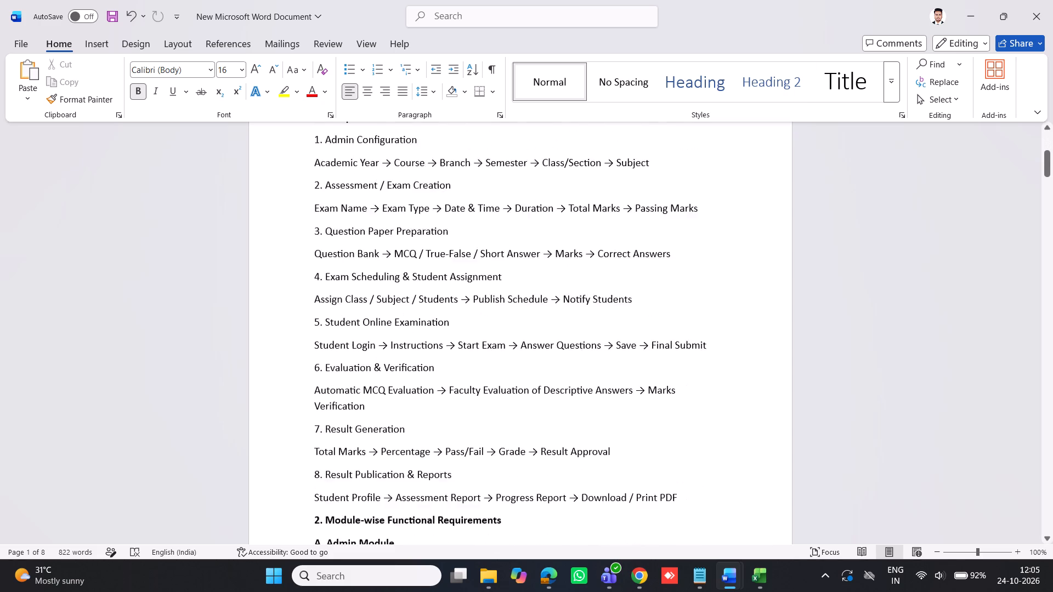
scroll(495, 299, down, 14)
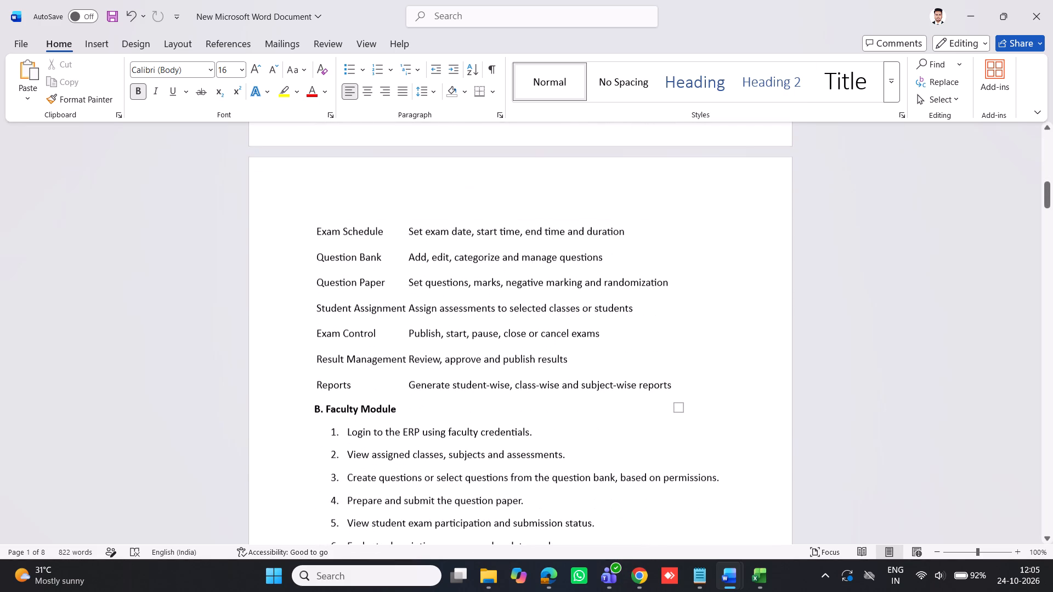
scroll(495, 299, down, 4)
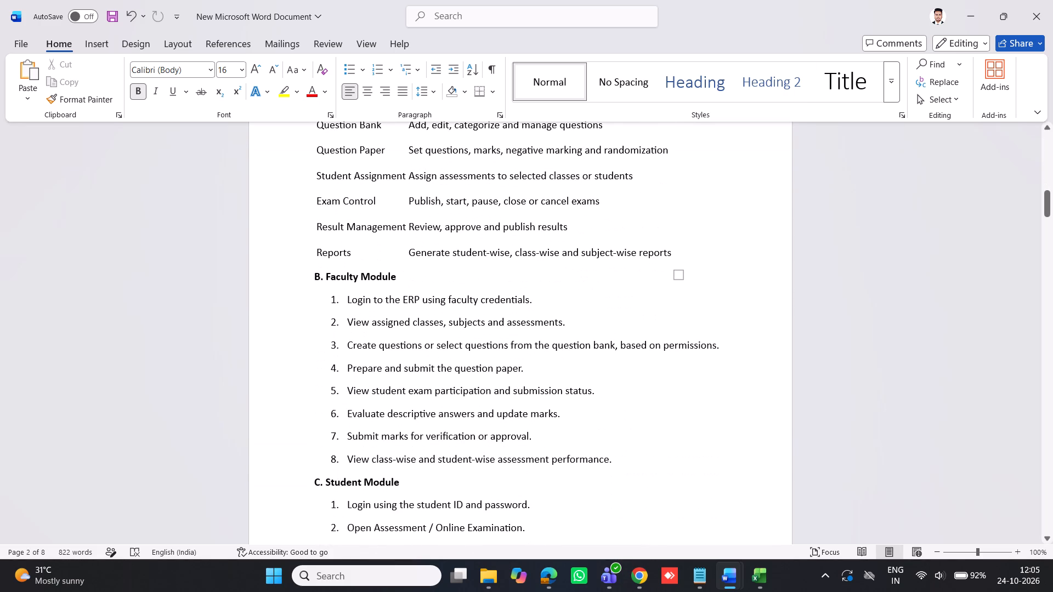
scroll(495, 299, down, 4)
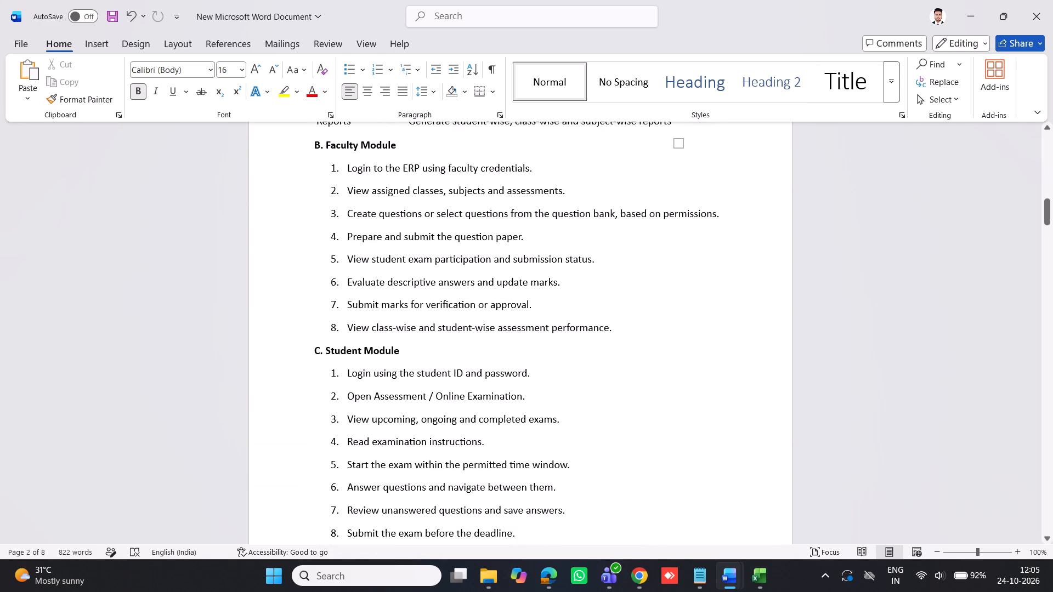
scroll(495, 299, down, 10)
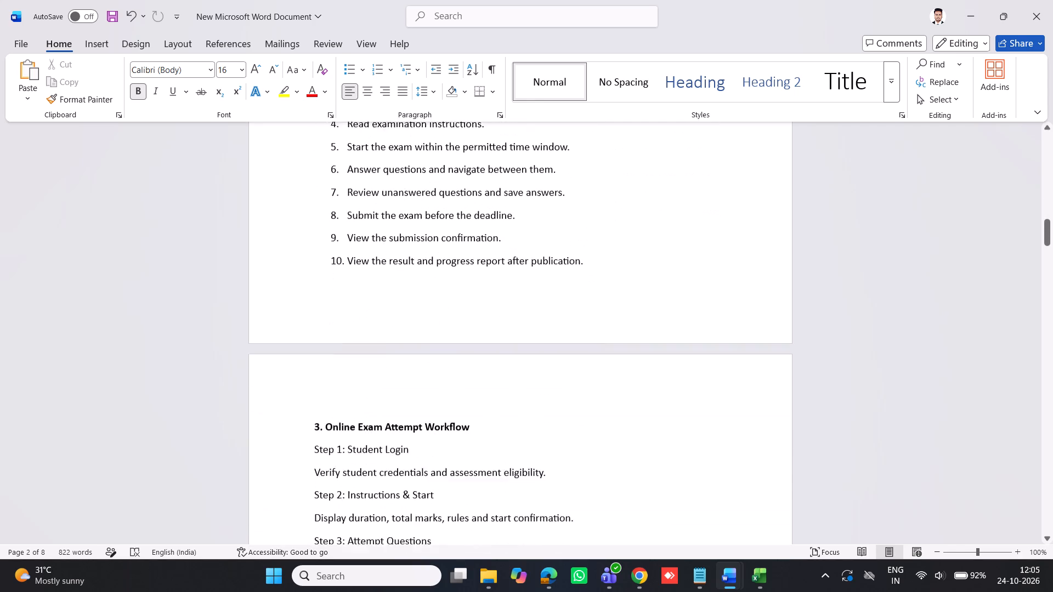
Review the online exam attempt workflow, result calculation, assessment statuses, and reports and dashboards sections through the Admin Assessment Dashboard list.
scroll(495, 299, down, 13)
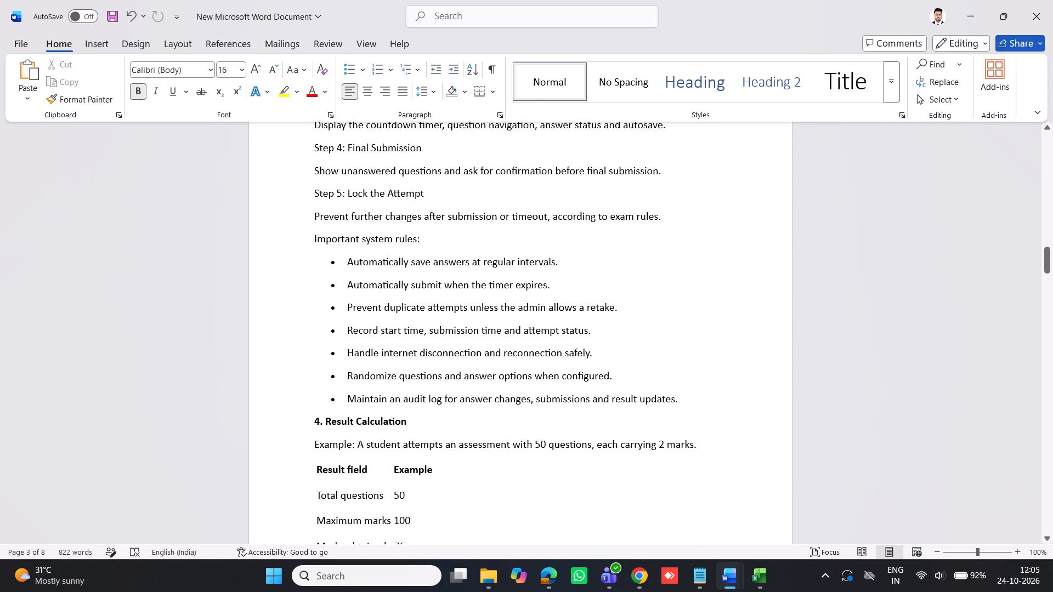
scroll(495, 299, down, 15)
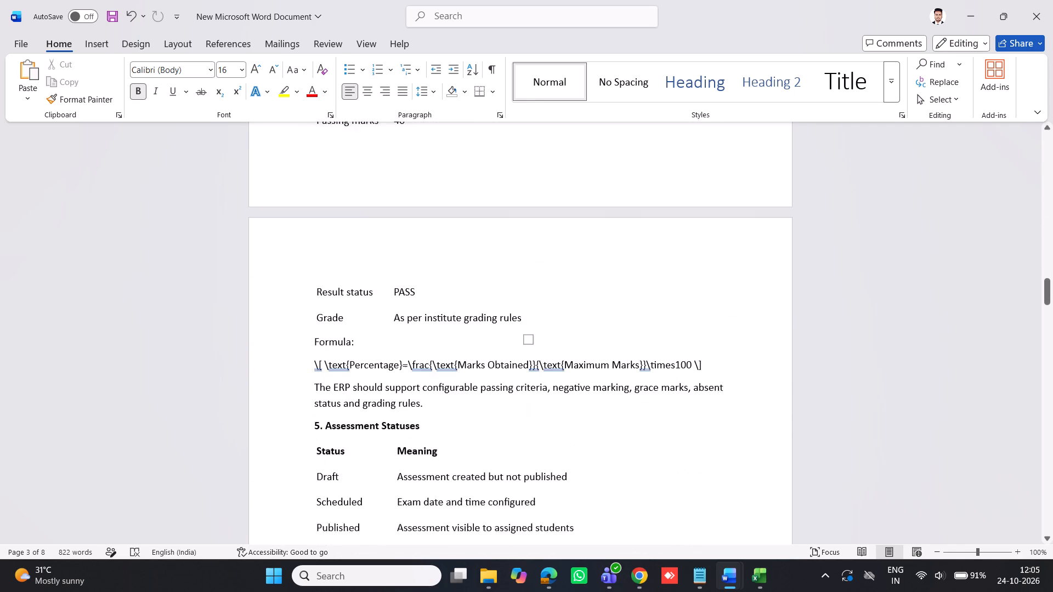
scroll(495, 299, down, 18)
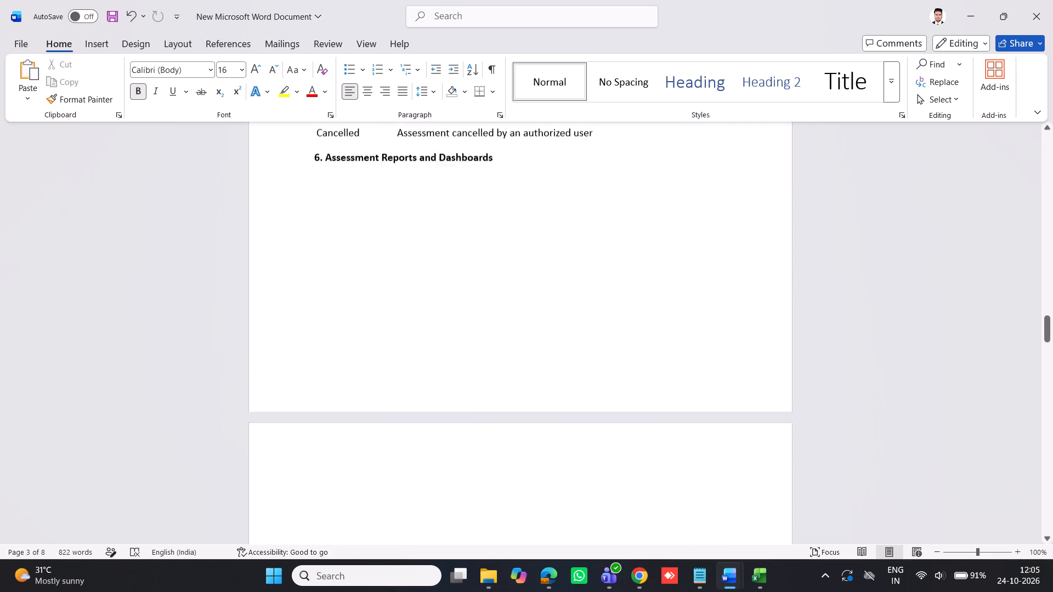
scroll(495, 299, down, 13)
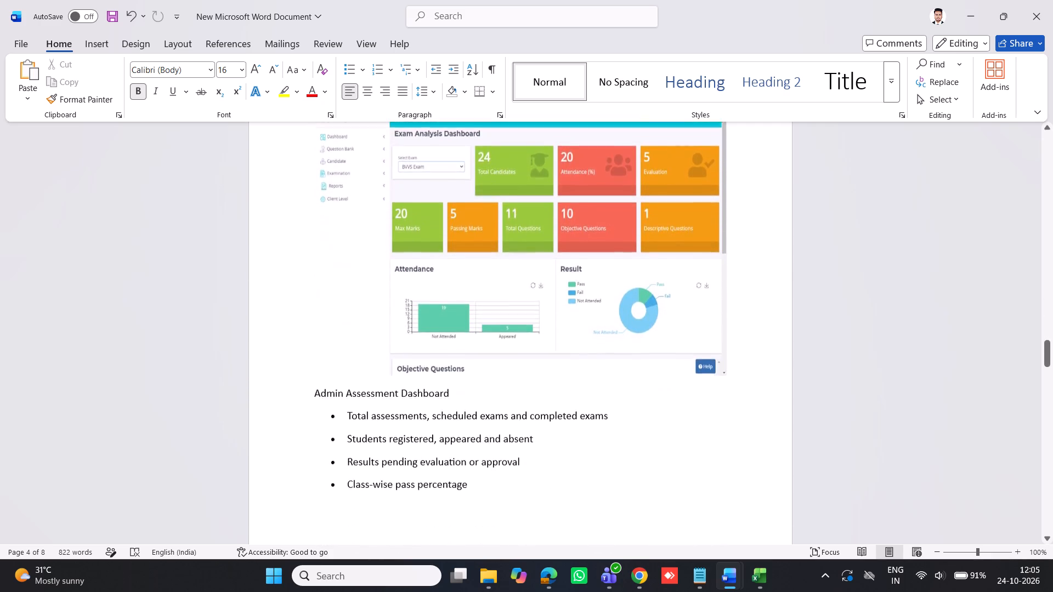
scroll(495, 299, down, 4)
Look back through the sections from the Admin Assessment Dashboard up to the document title.
scroll(495, 299, up, 19)
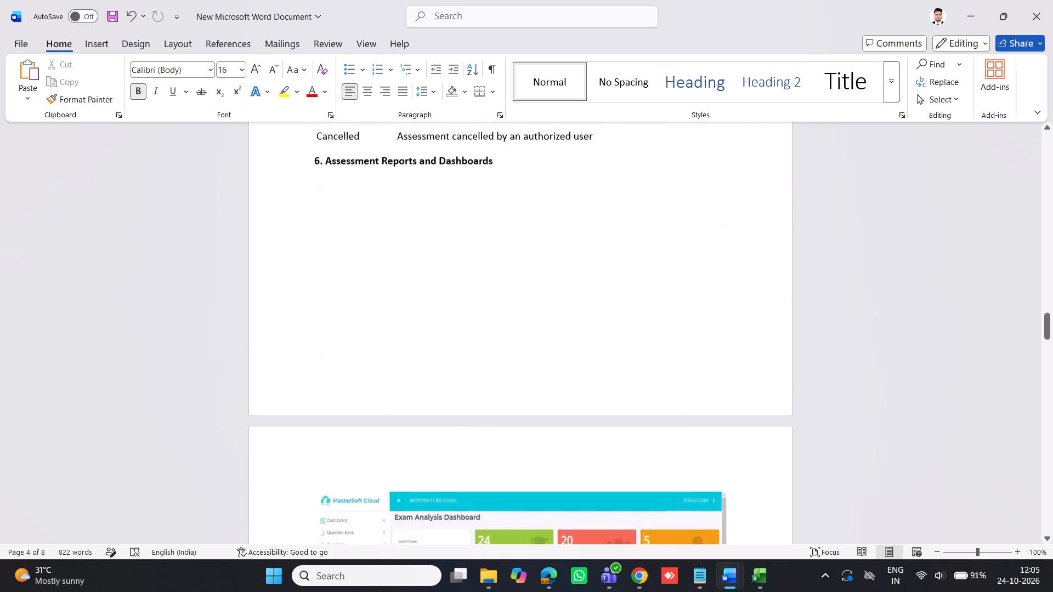
scroll(495, 299, up, 20)
scroll(495, 299, up, 11)
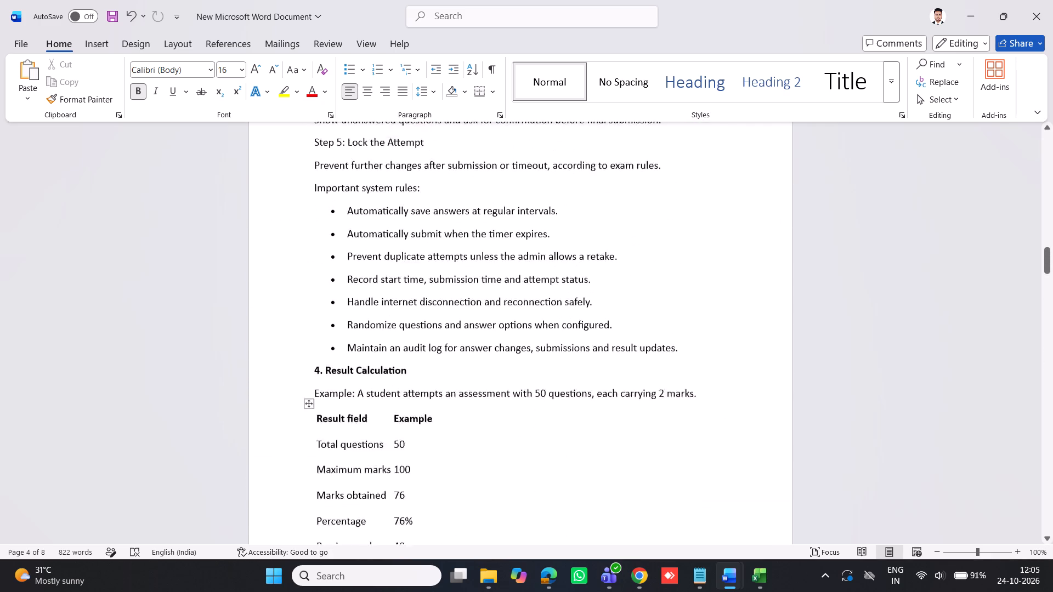
scroll(495, 299, up, 11)
scroll(495, 299, up, 18)
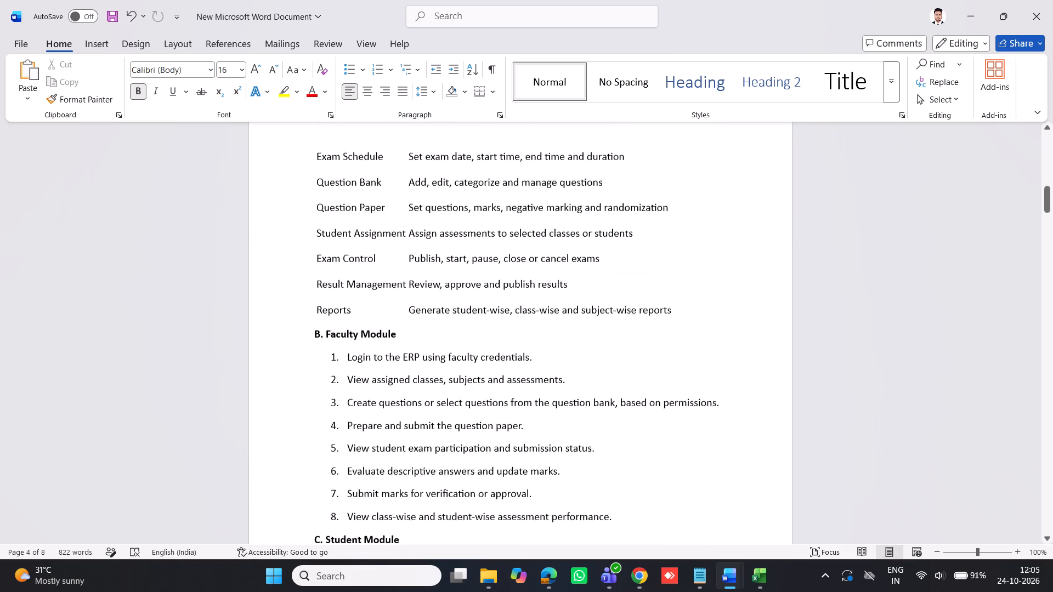
scroll(495, 299, up, 6)
scroll(495, 299, up, 20)
scroll(495, 299, up, 5)
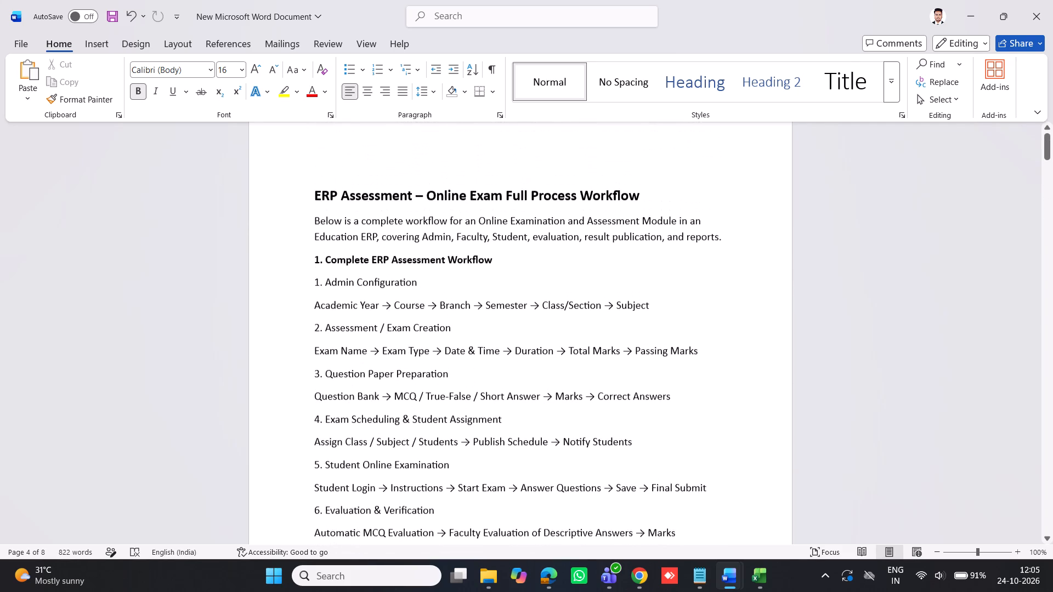
scroll(495, 299, up, 4)
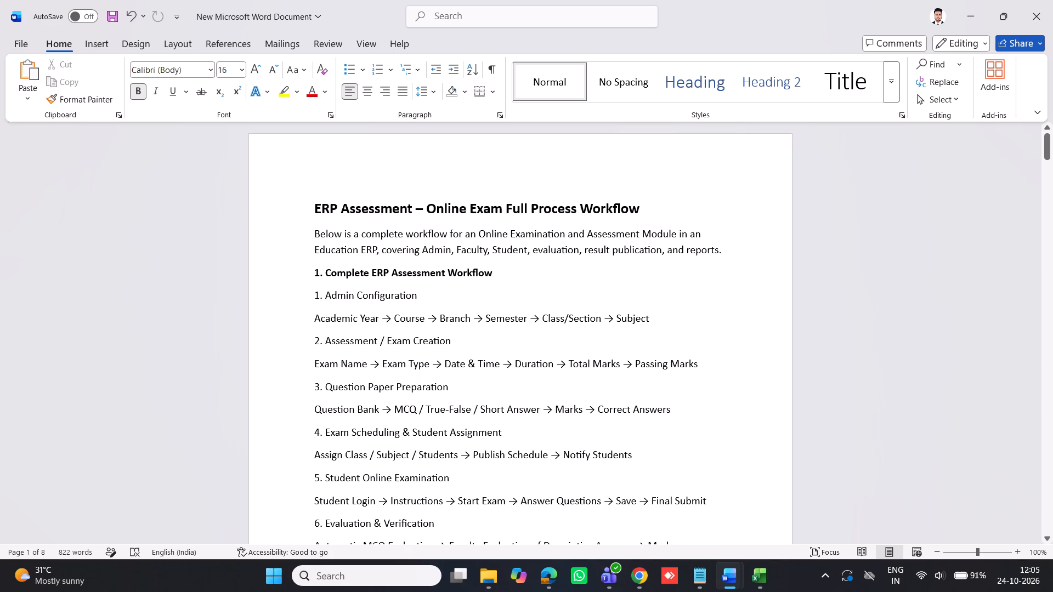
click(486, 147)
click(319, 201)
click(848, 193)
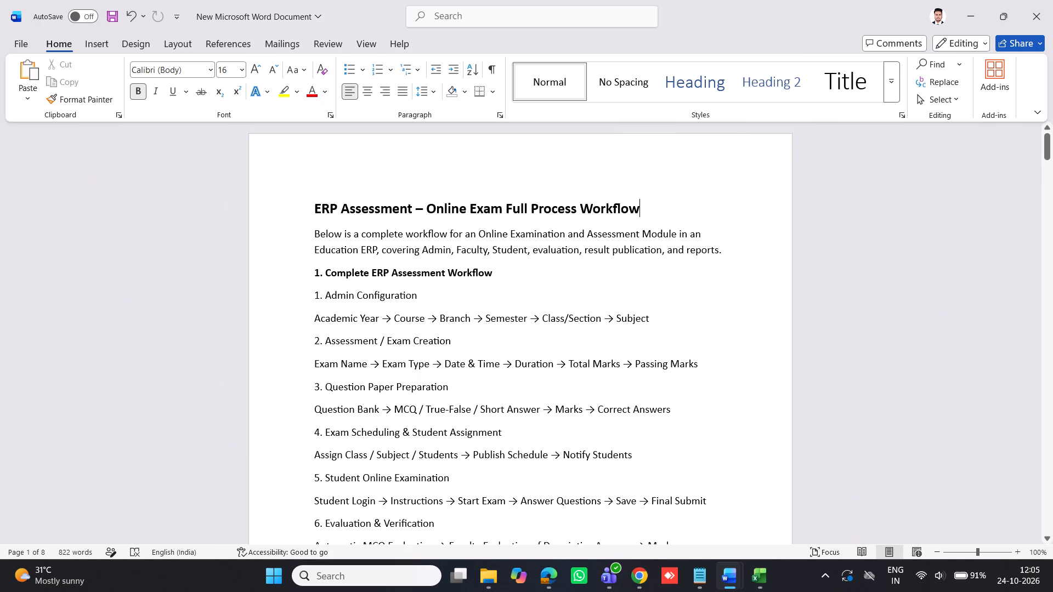
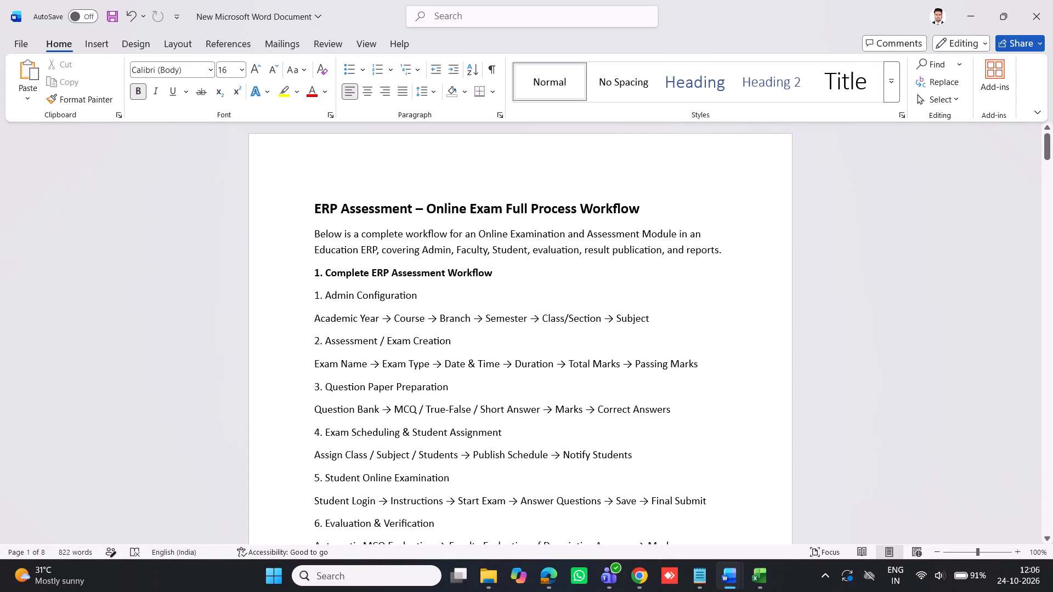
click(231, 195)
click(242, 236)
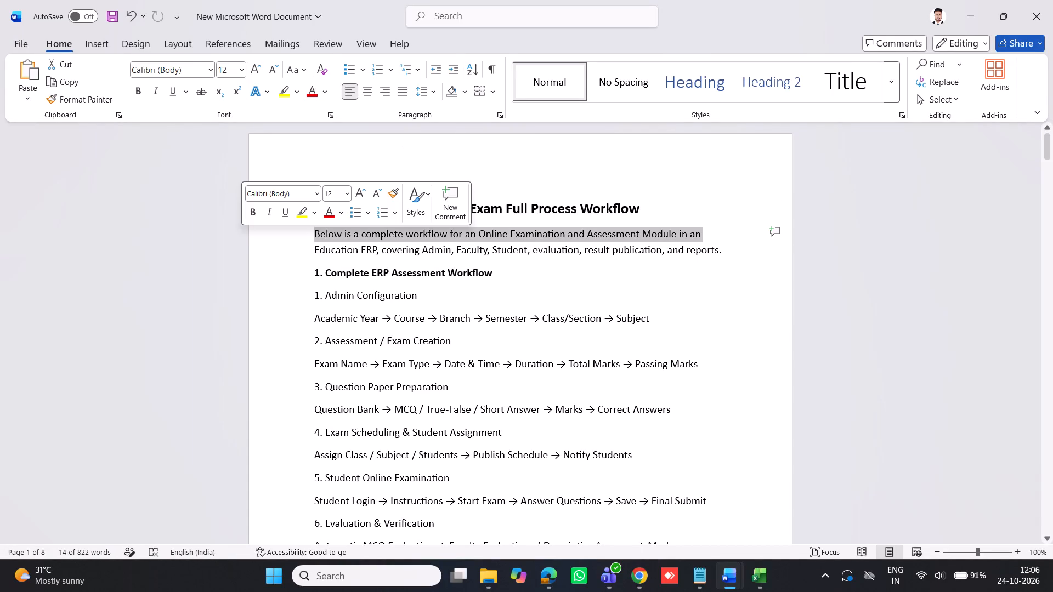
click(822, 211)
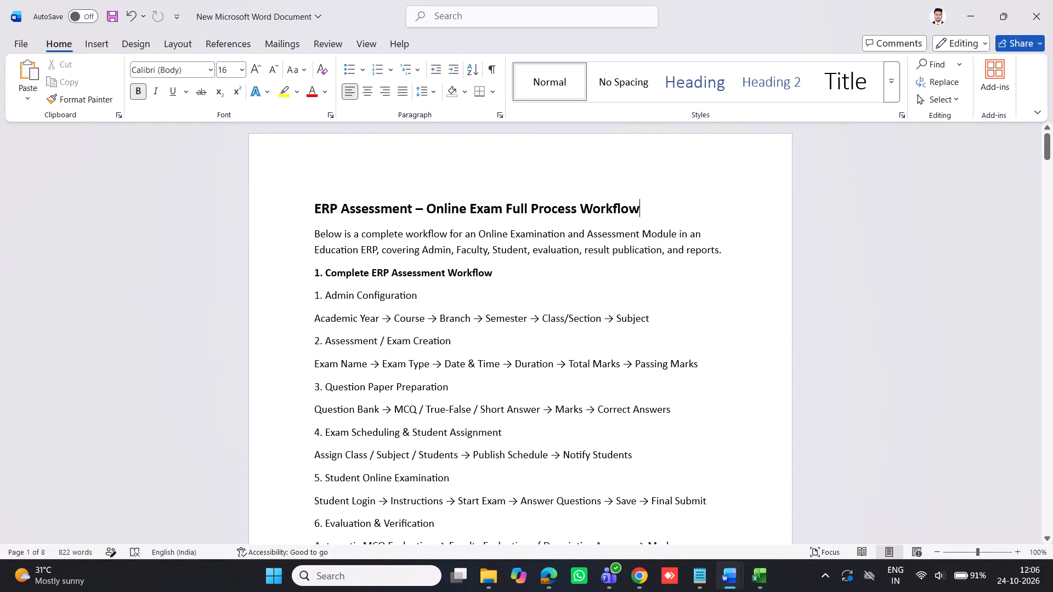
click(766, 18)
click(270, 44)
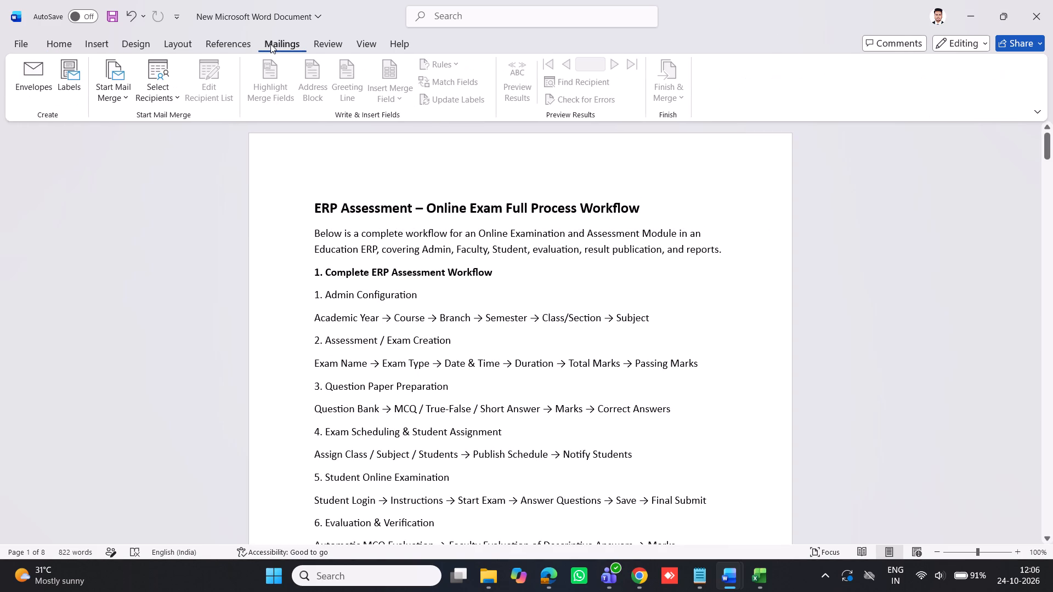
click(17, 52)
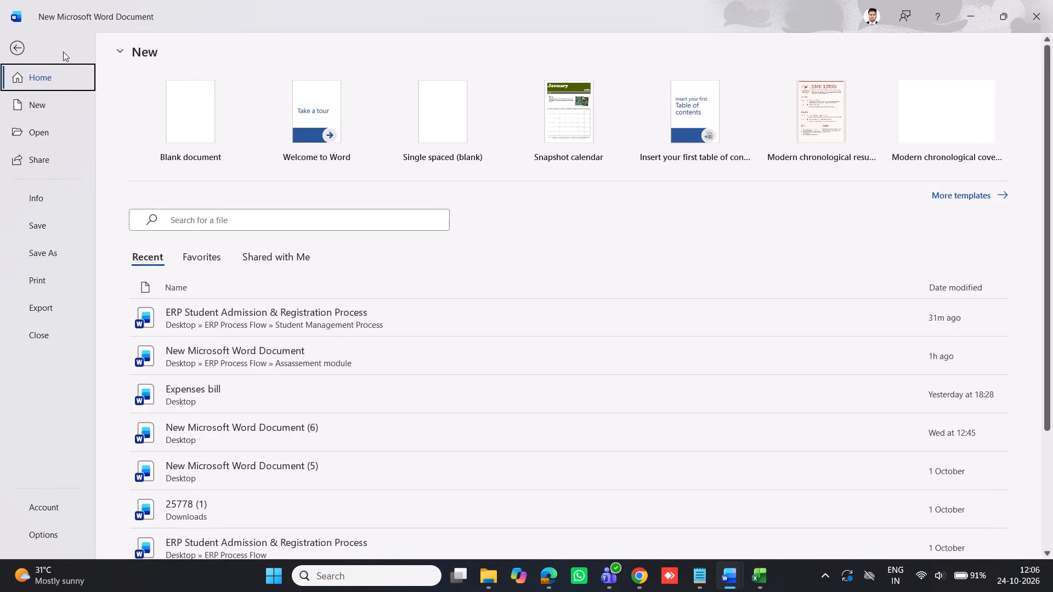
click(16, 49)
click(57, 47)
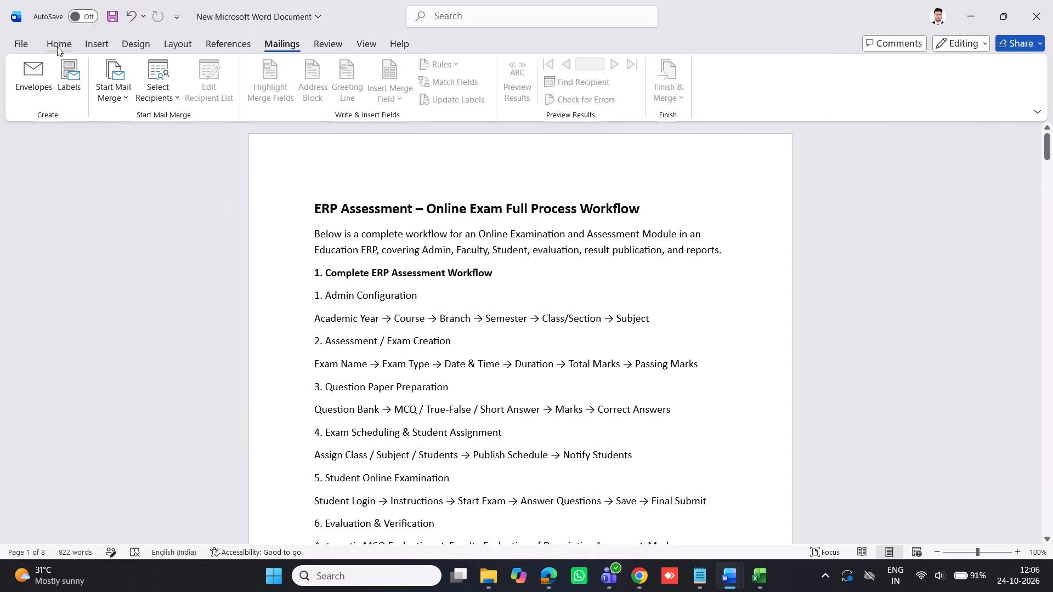